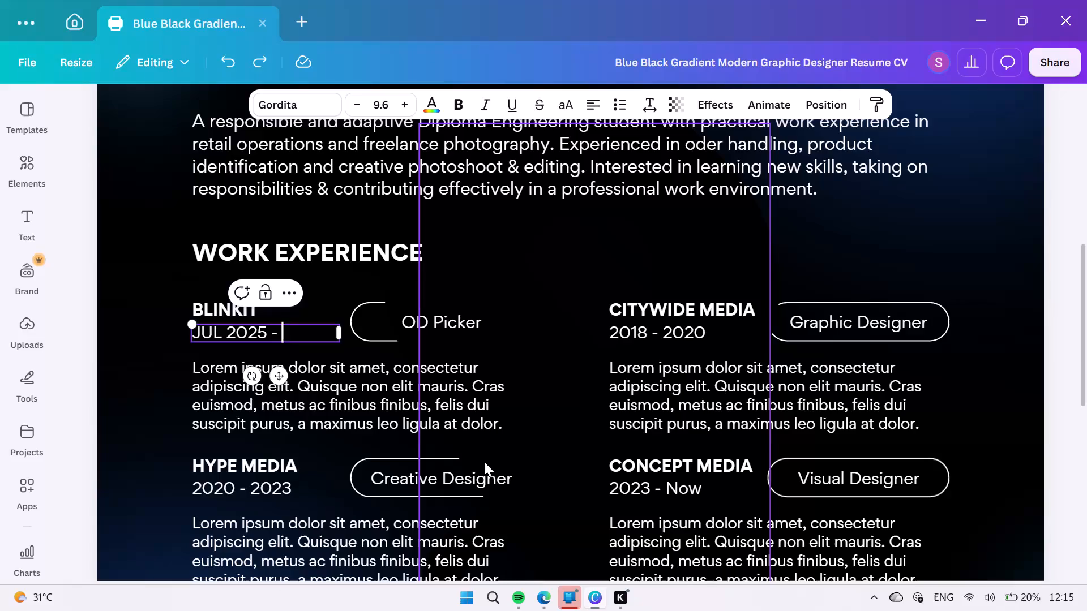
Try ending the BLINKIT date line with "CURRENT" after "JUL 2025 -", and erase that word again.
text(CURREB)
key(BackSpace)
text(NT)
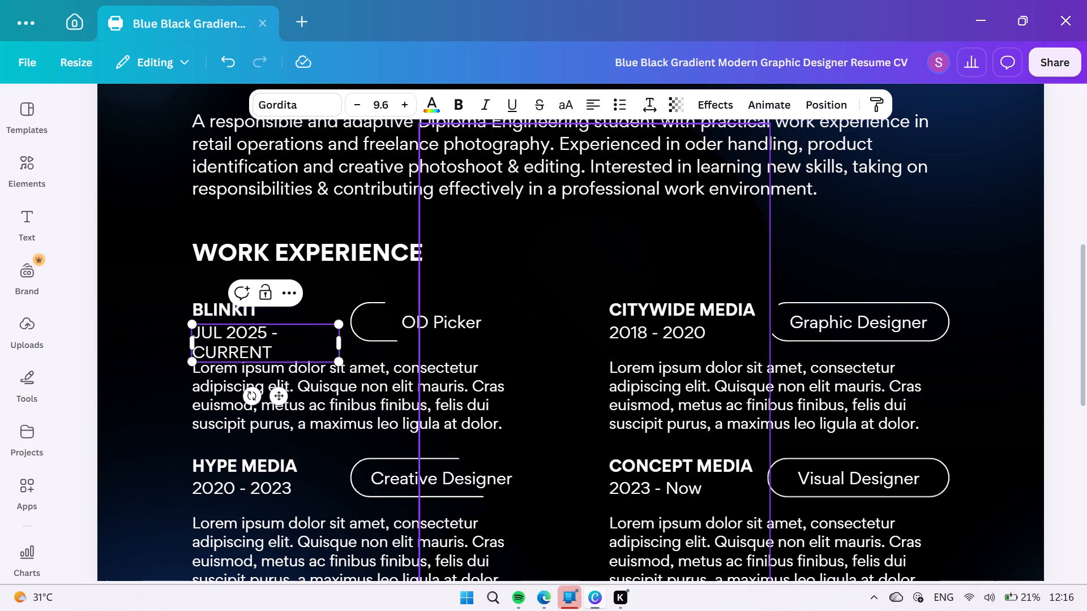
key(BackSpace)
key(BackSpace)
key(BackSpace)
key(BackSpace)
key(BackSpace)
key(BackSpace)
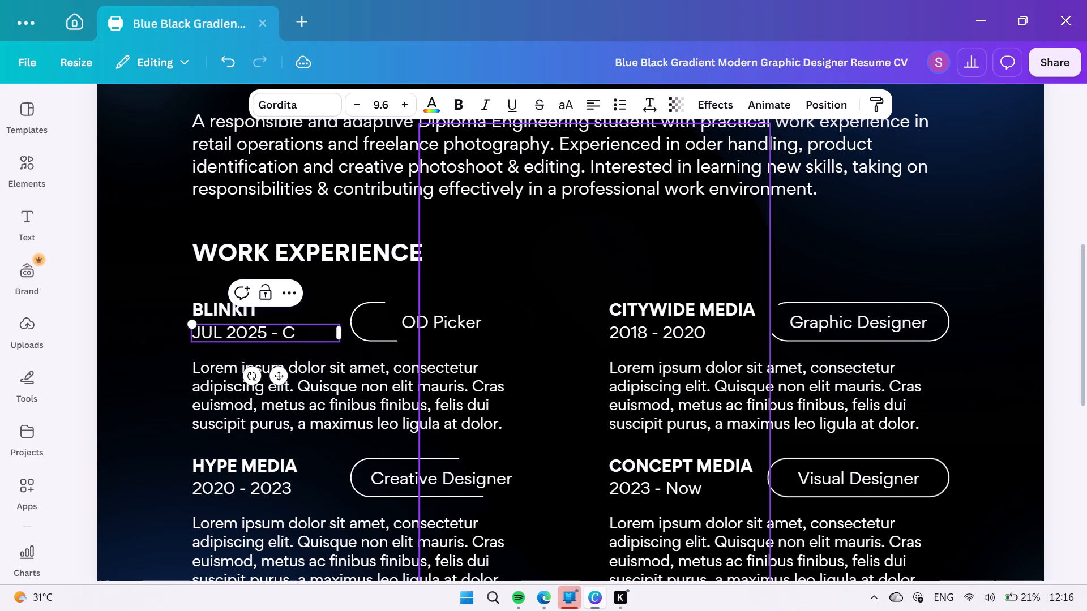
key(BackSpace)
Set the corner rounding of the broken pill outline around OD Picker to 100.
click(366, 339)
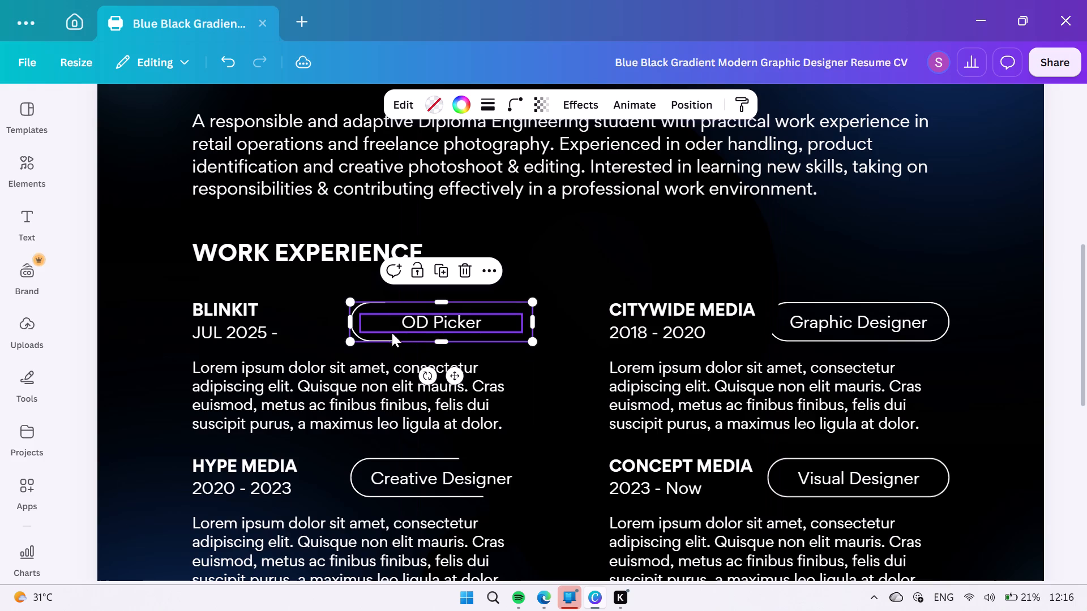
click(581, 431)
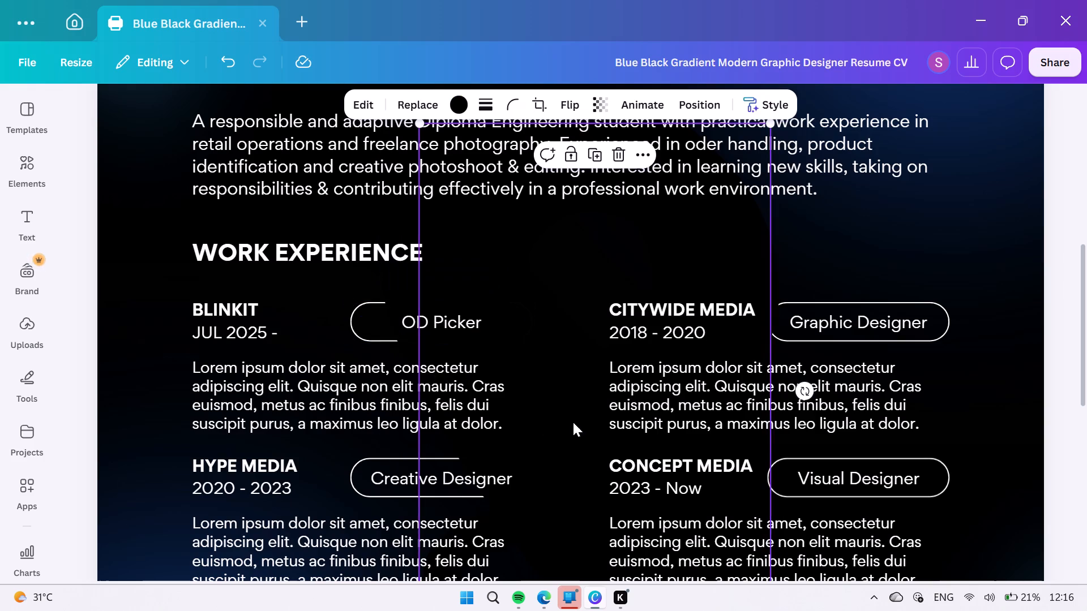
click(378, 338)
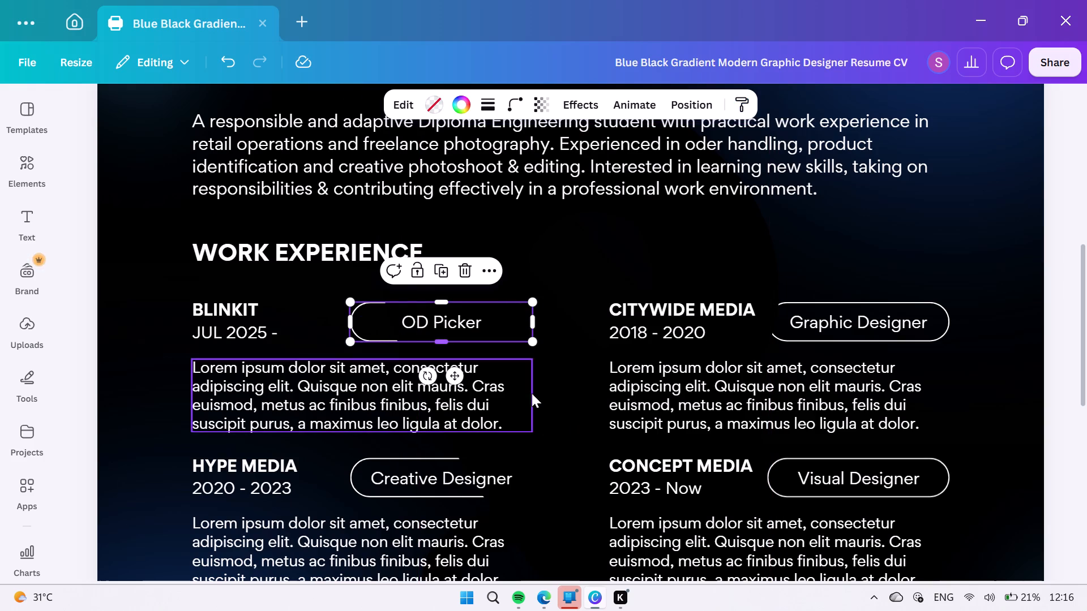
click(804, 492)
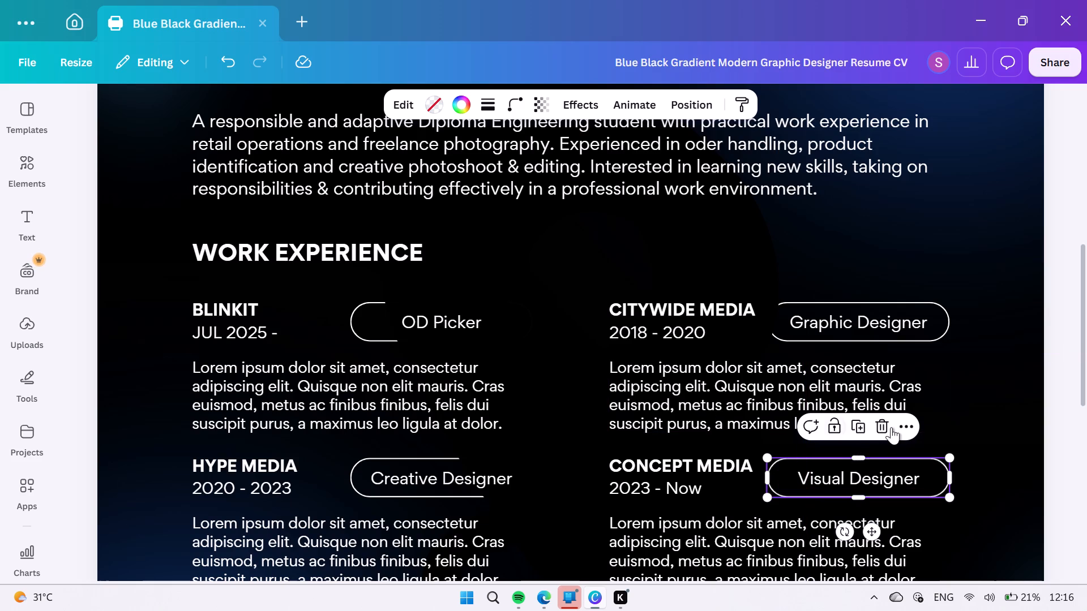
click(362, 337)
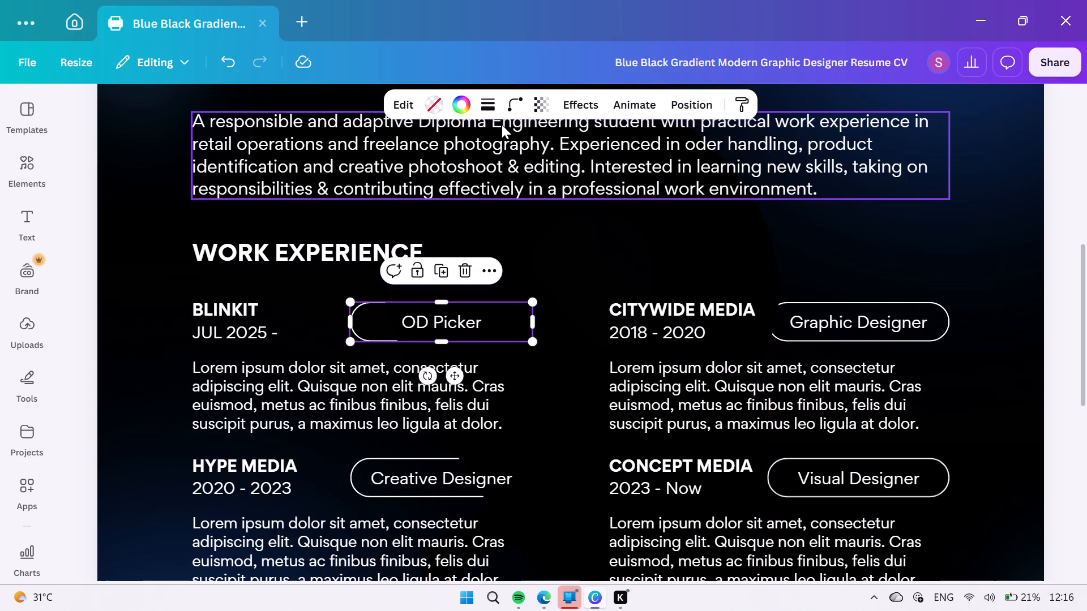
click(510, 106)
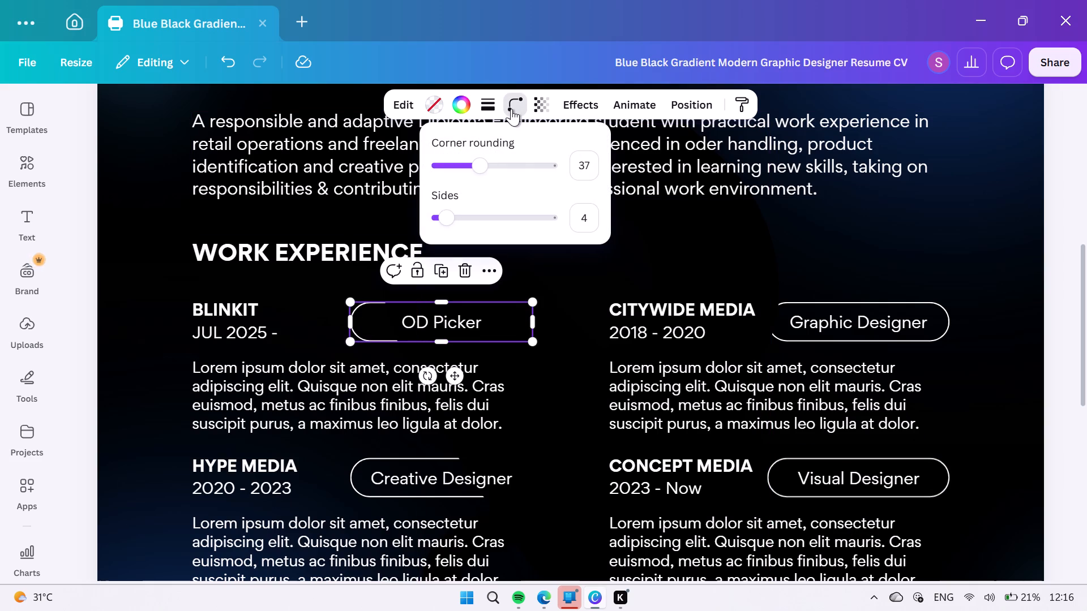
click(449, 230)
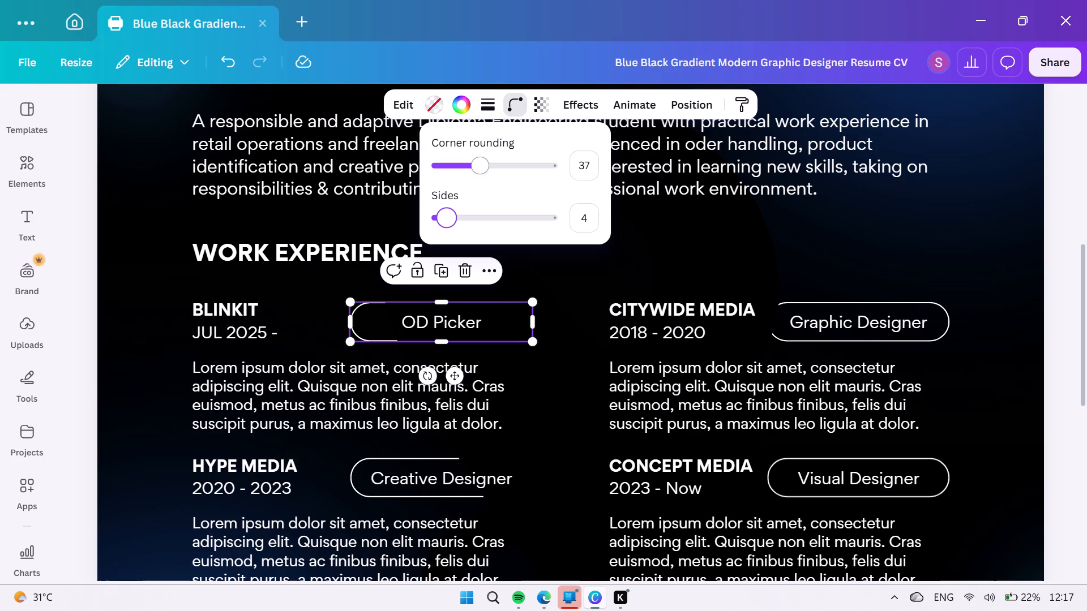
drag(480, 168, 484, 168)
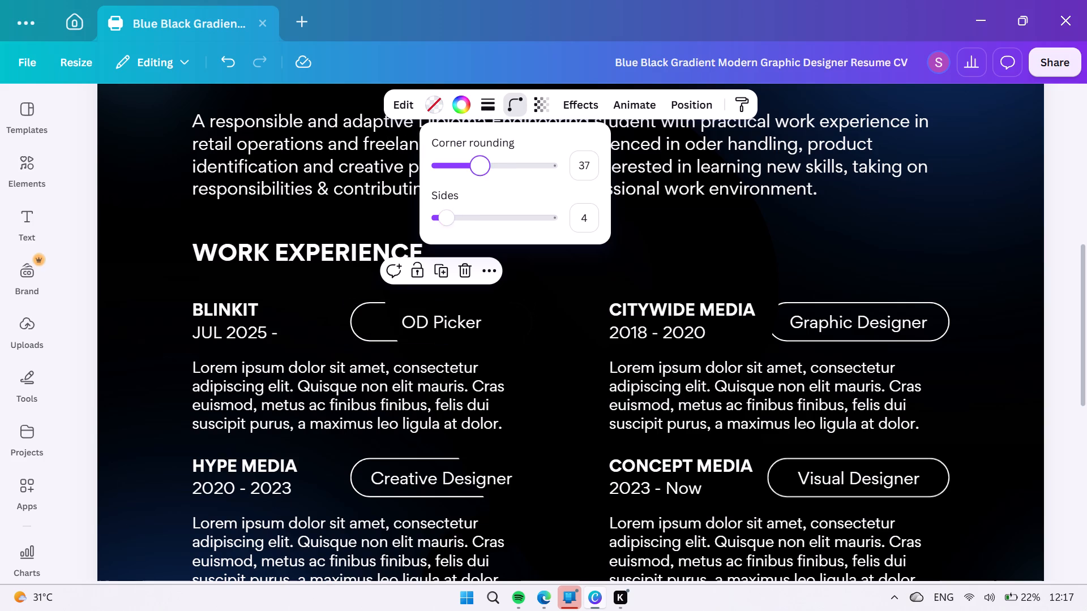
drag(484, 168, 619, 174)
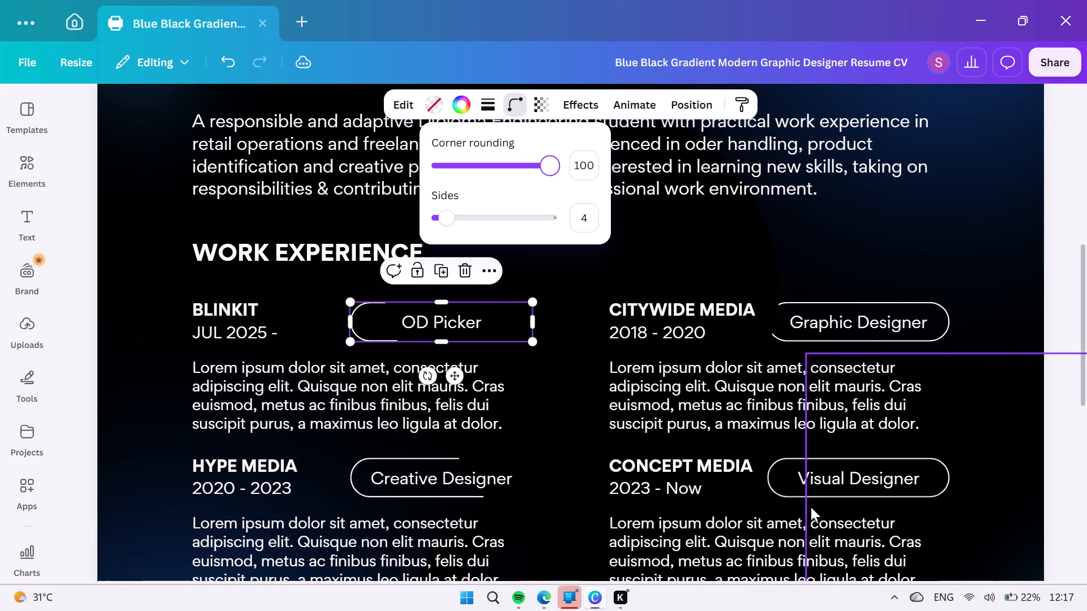
Duplicate the complete pill outline around Visual Designer and move the copy to the empty area beside the WORK EXPERIENCE heading.
click(783, 492)
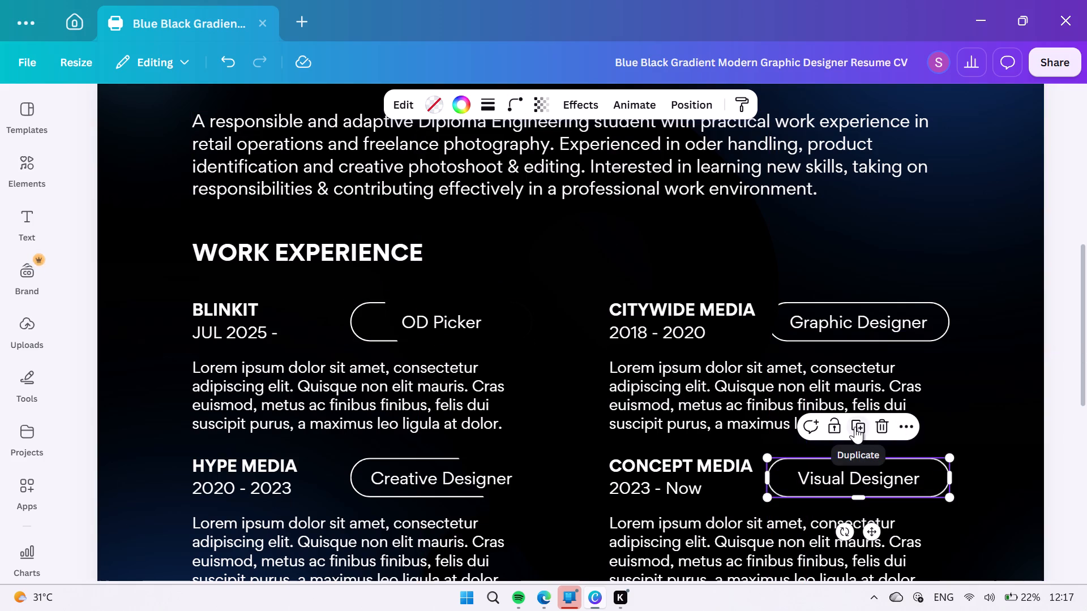
click(855, 427)
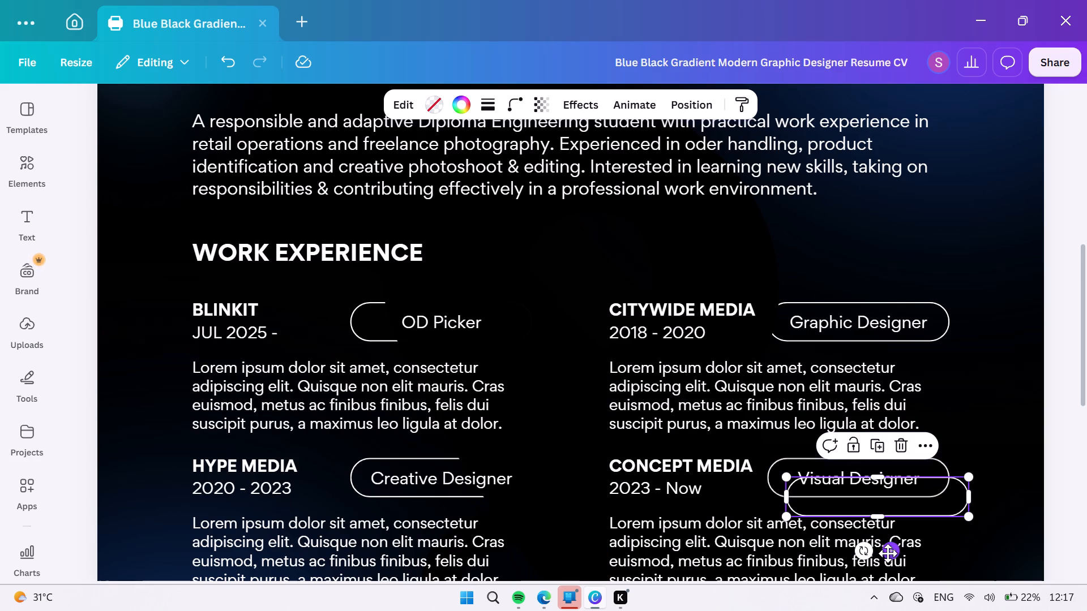
drag(888, 553, 490, 390)
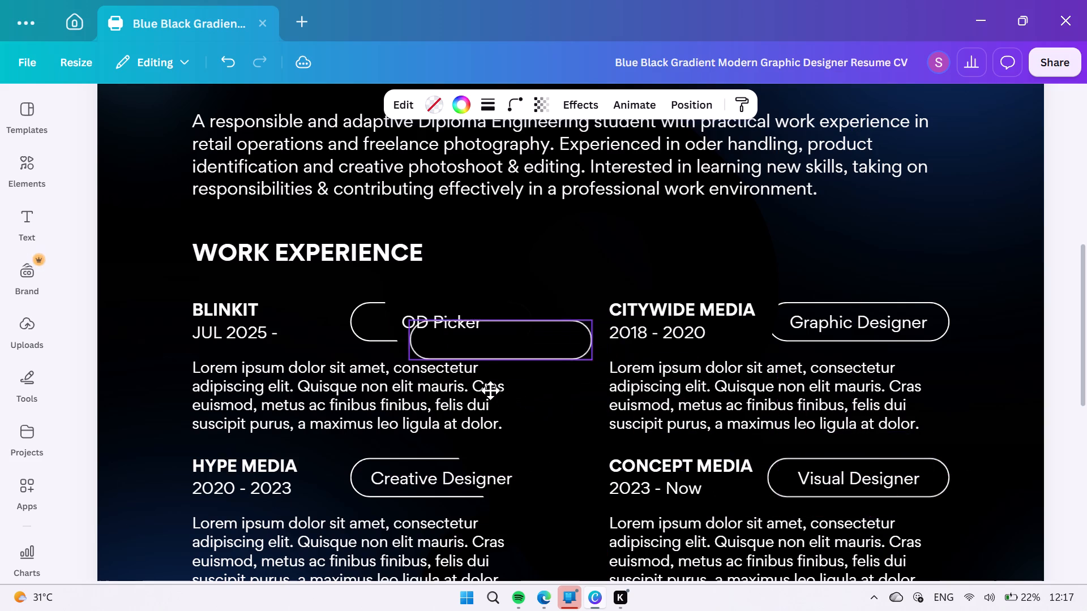
drag(490, 390, 448, 377)
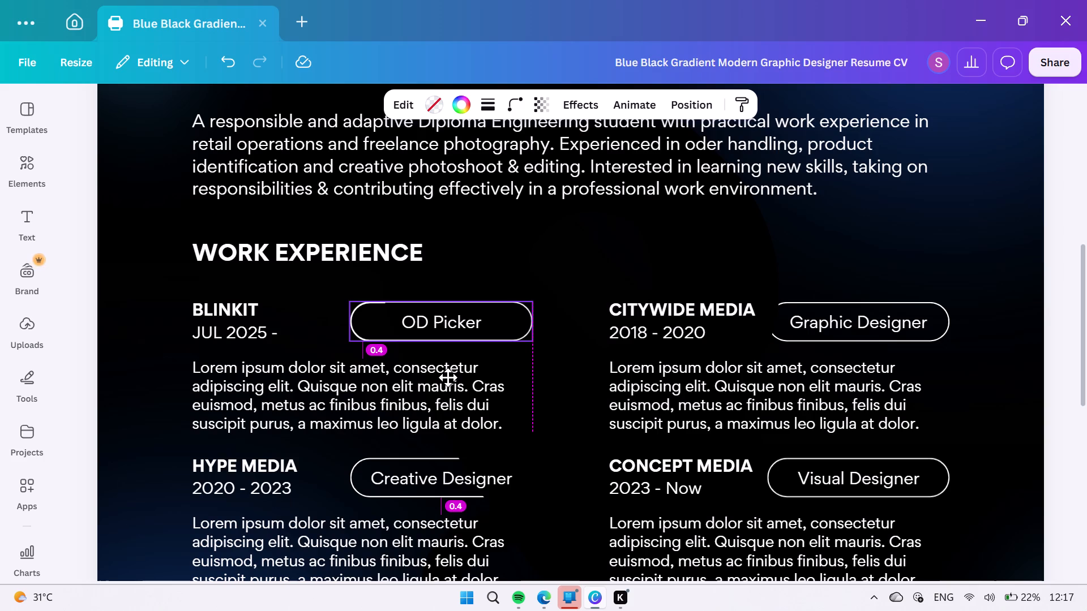
drag(448, 377, 534, 386)
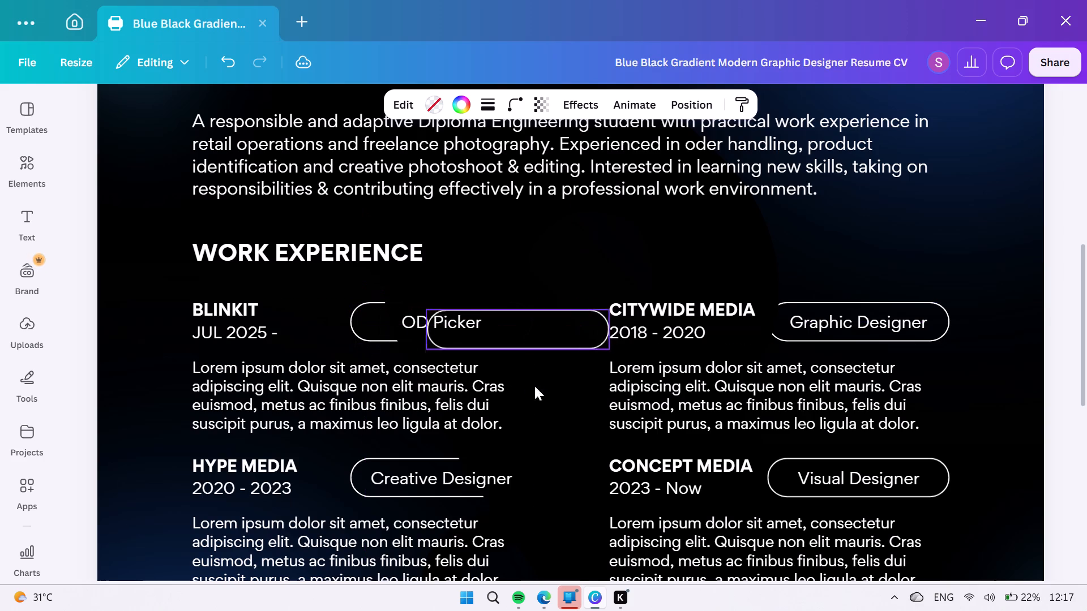
drag(534, 386, 610, 319)
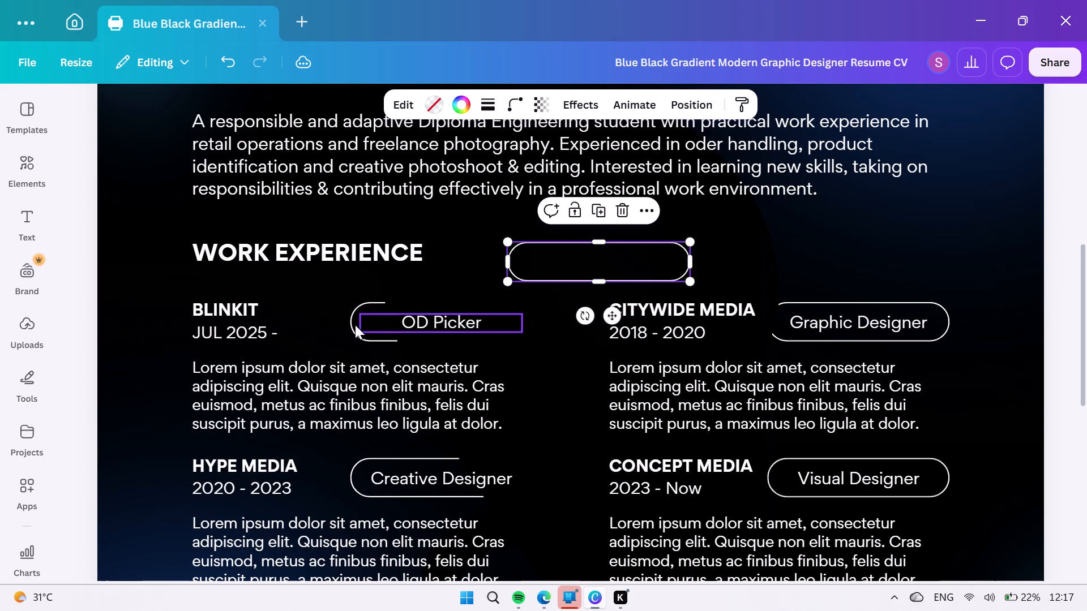
Delete the original broken pill outline around OD Picker.
click(354, 327)
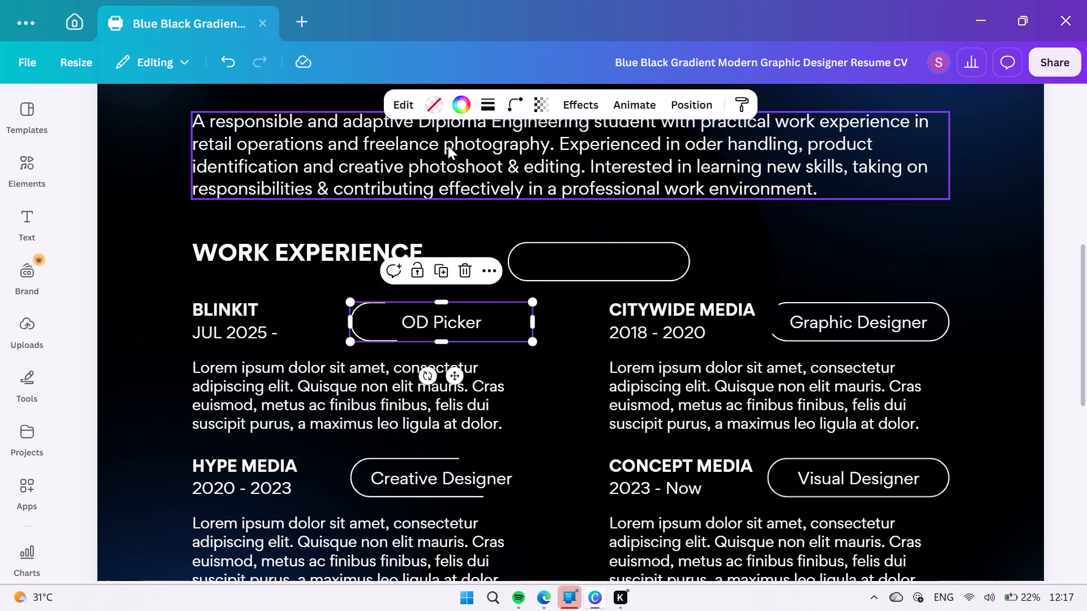
click(465, 274)
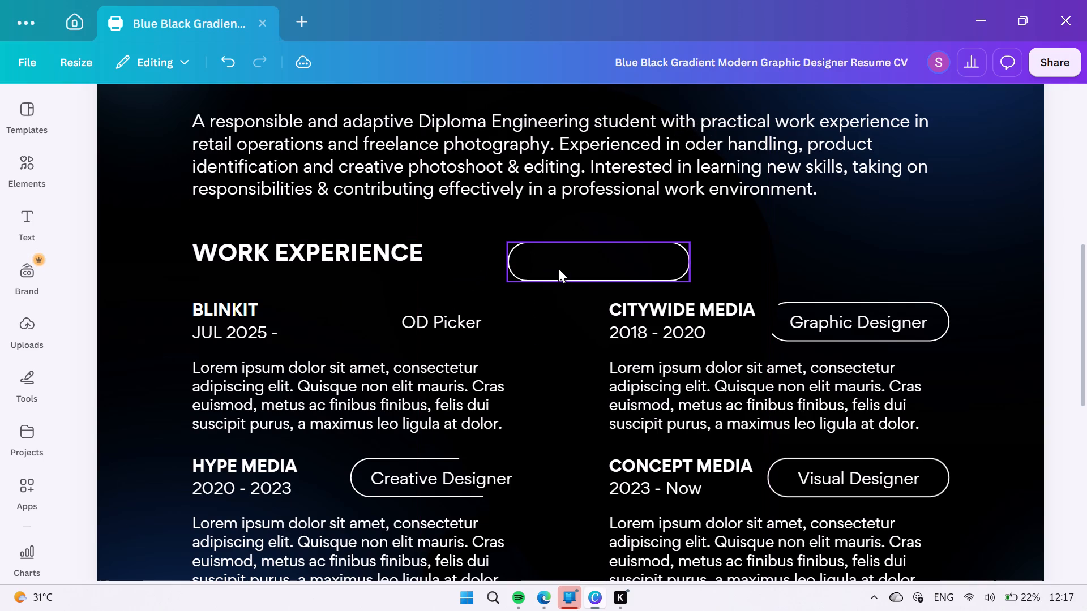
Move the duplicated pill outline around the OD Picker text, level with the BLINKIT entry.
drag(558, 268, 422, 327)
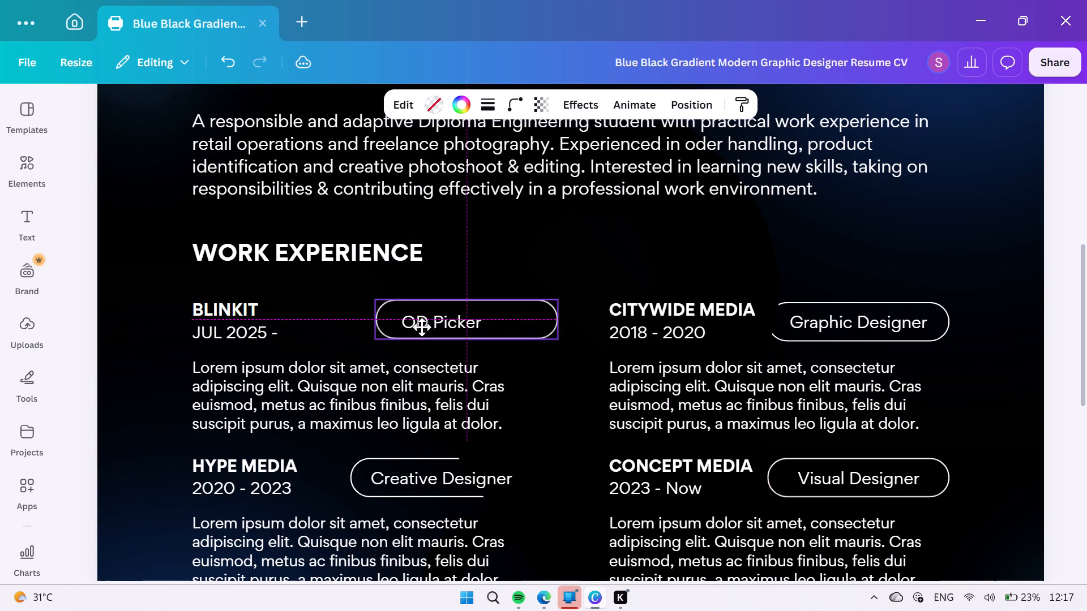
drag(422, 327, 420, 329)
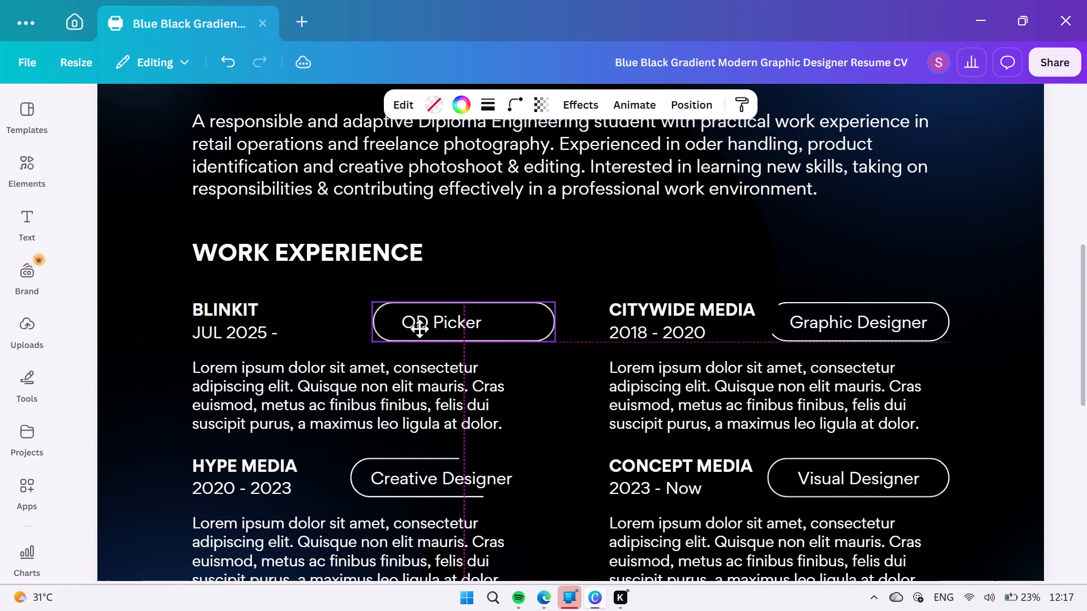
drag(420, 329, 413, 329)
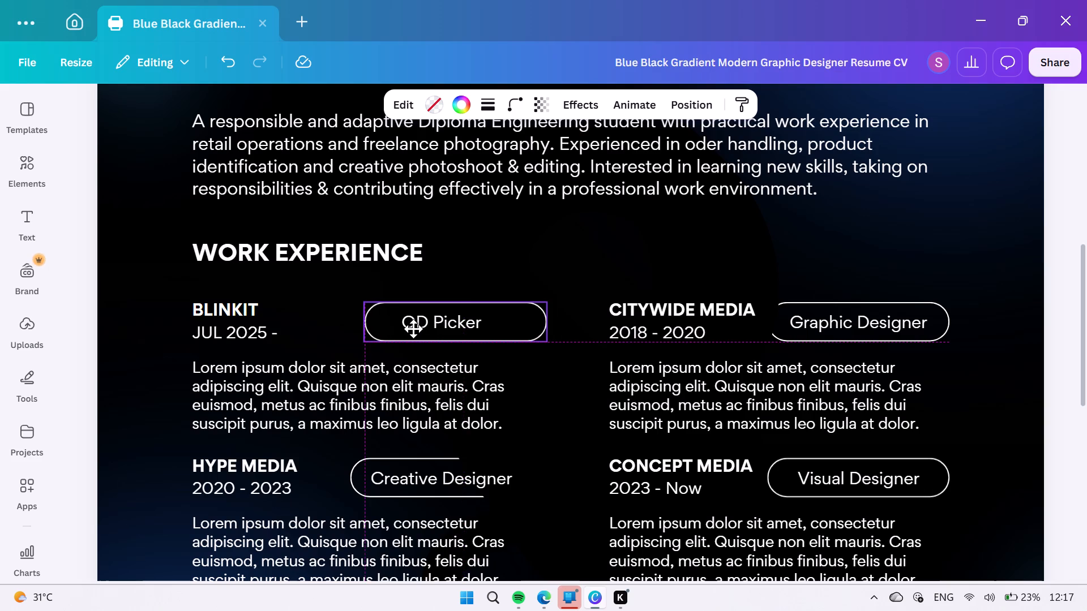
drag(413, 329, 408, 328)
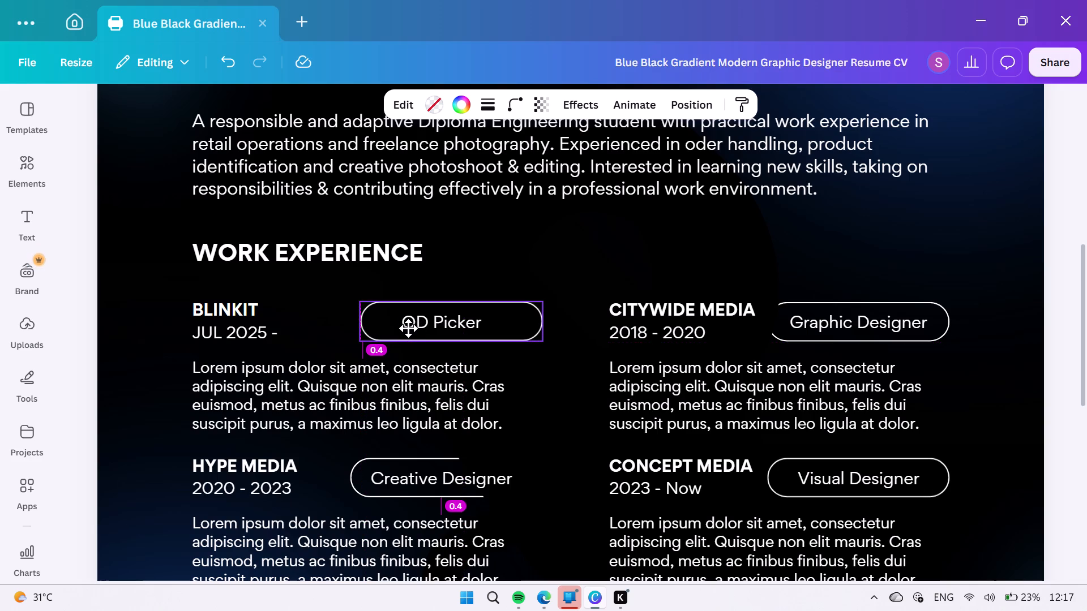
drag(408, 328, 405, 327)
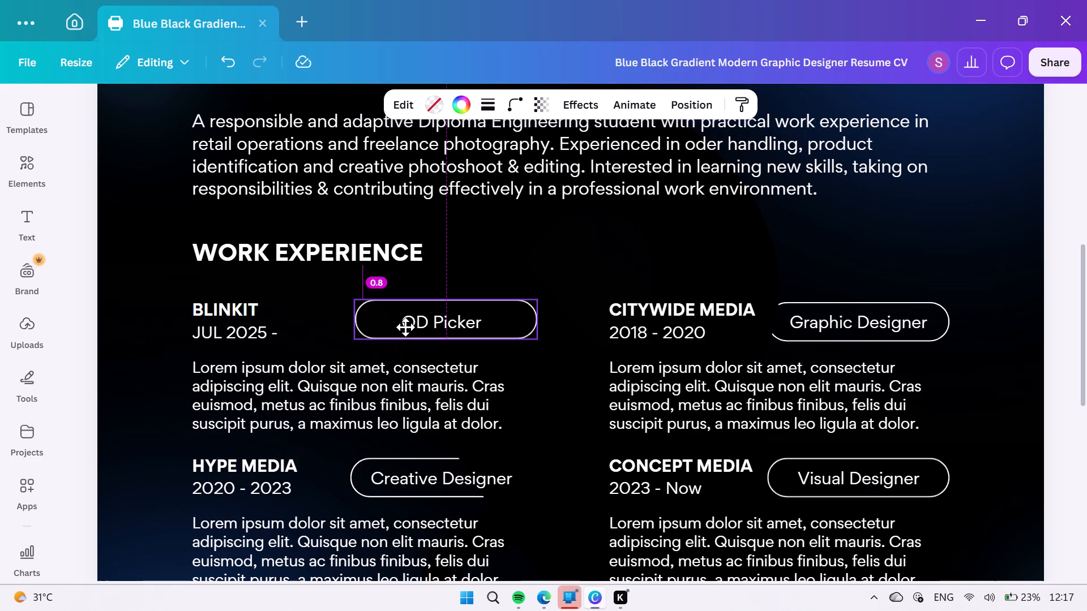
drag(405, 327, 411, 326)
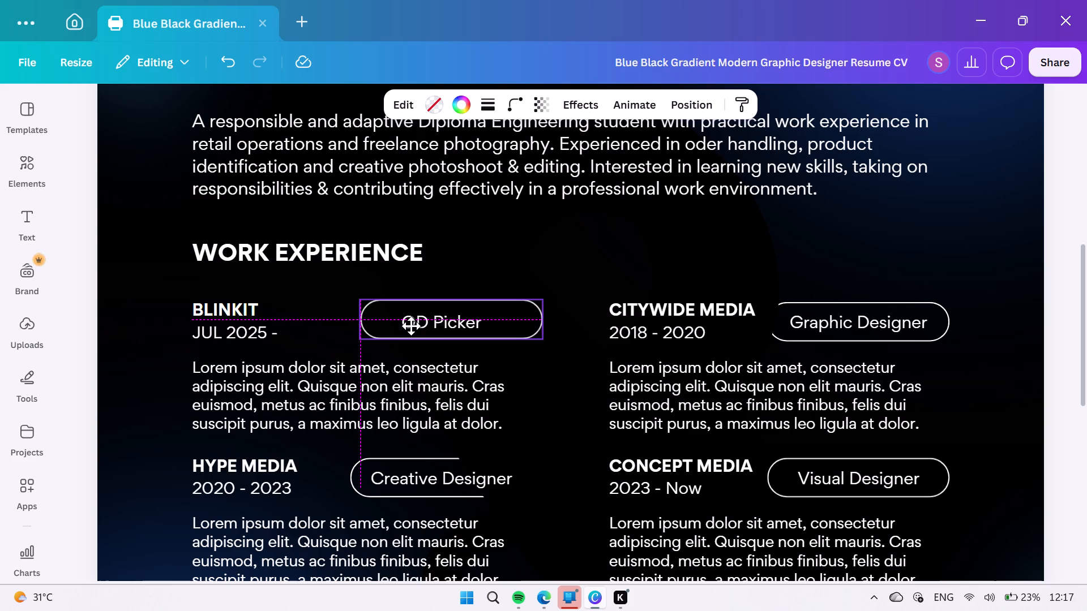
drag(411, 326, 416, 325)
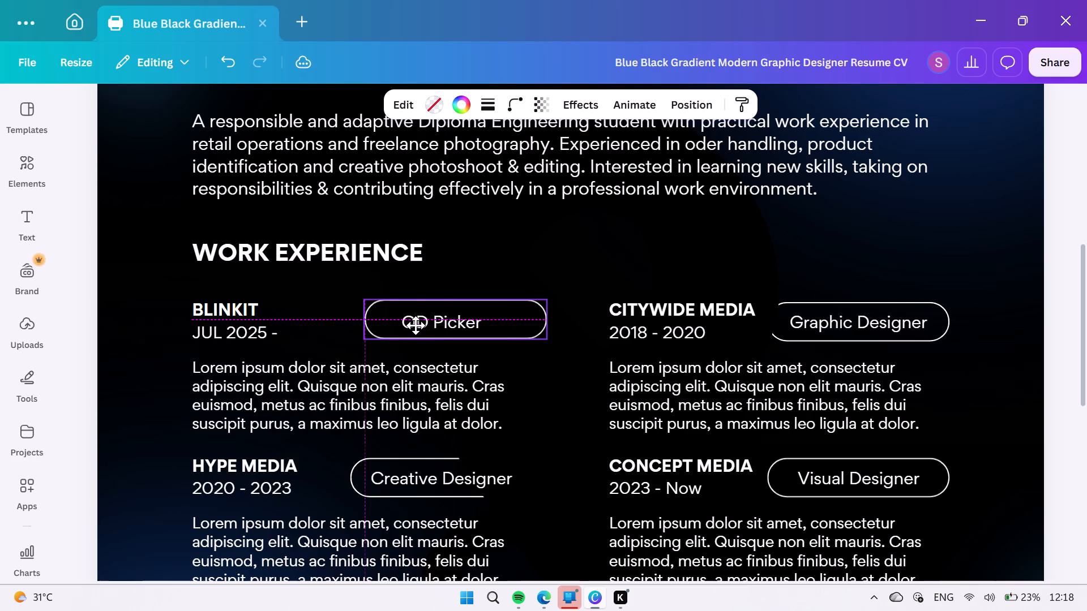
drag(416, 325, 421, 324)
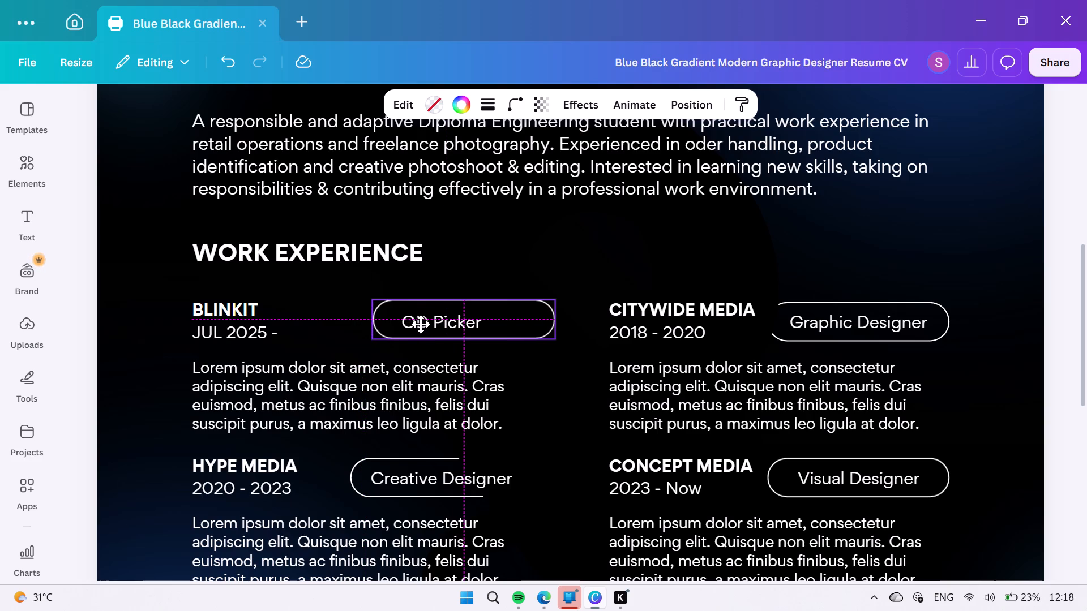
drag(421, 324, 421, 318)
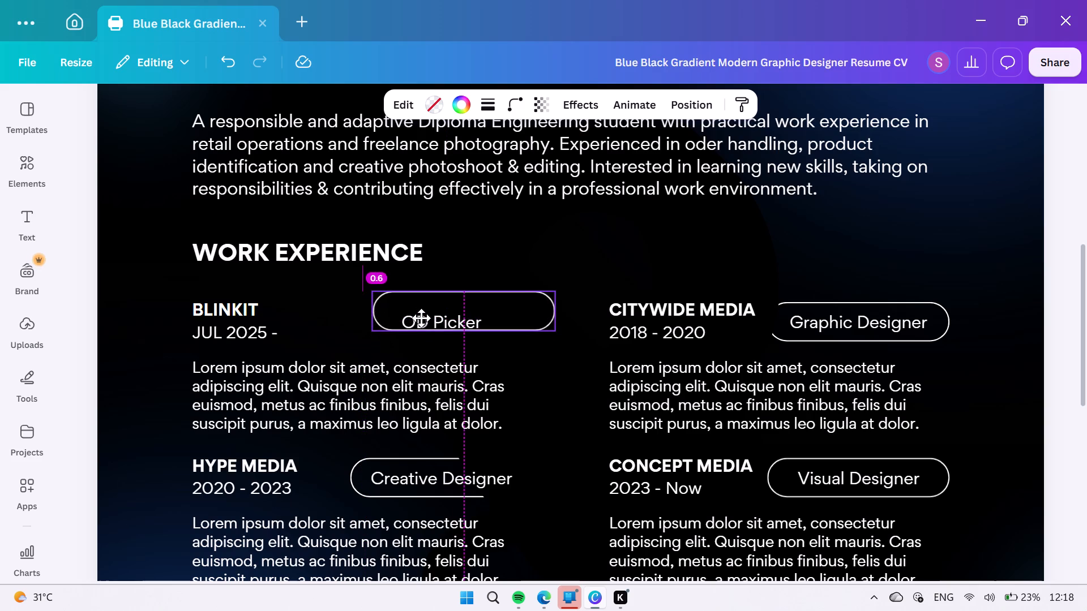
drag(421, 318, 423, 321)
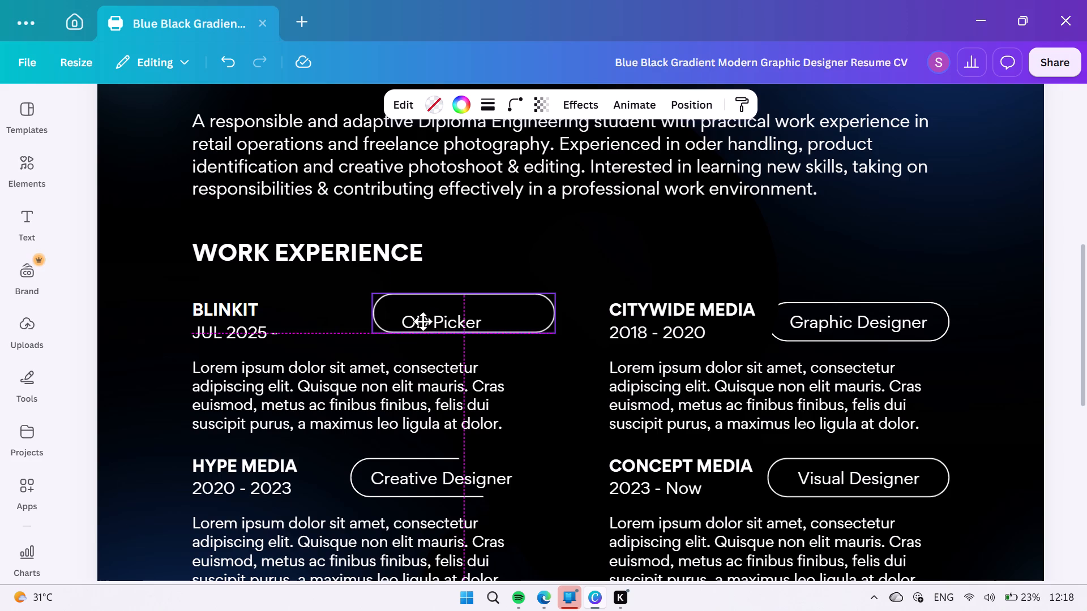
drag(423, 321, 423, 326)
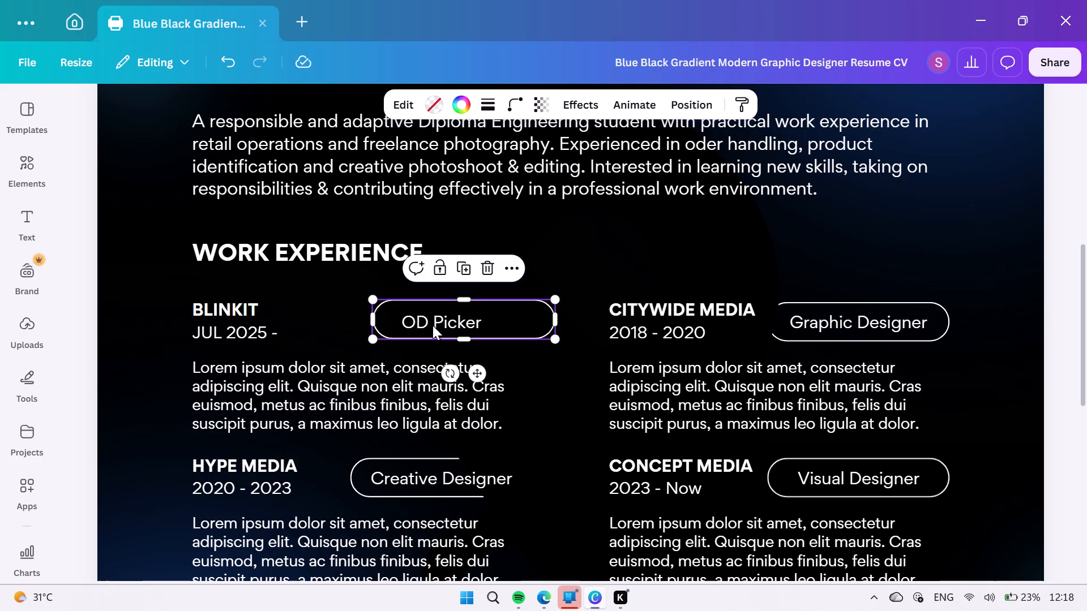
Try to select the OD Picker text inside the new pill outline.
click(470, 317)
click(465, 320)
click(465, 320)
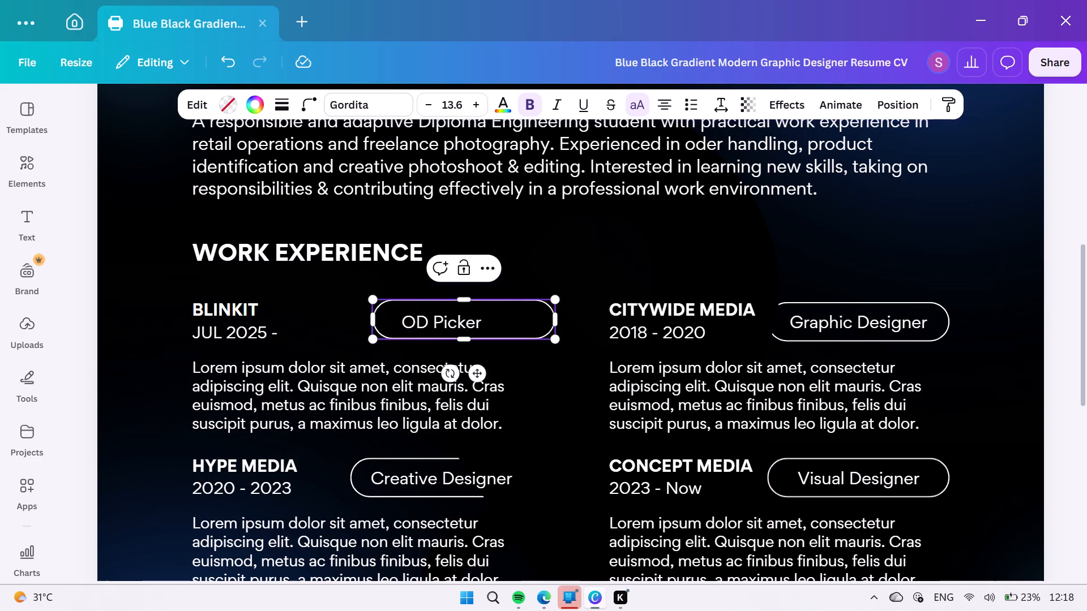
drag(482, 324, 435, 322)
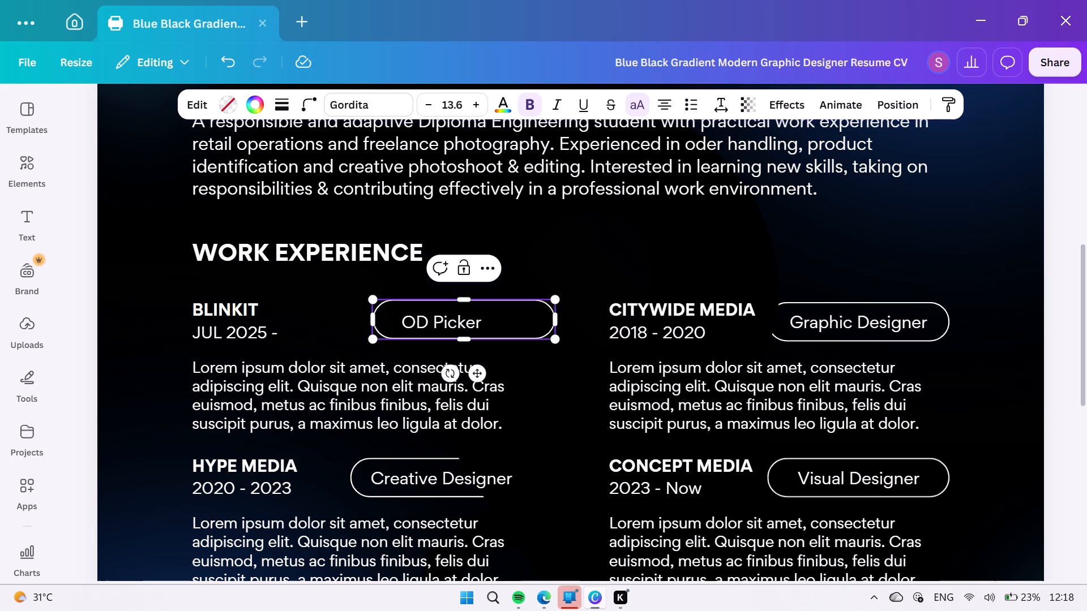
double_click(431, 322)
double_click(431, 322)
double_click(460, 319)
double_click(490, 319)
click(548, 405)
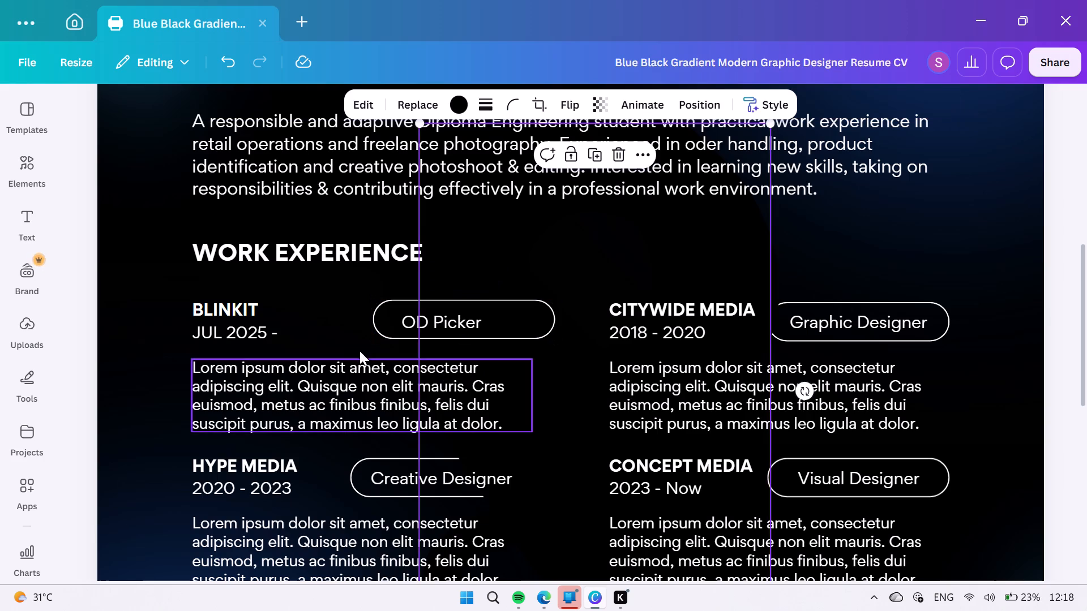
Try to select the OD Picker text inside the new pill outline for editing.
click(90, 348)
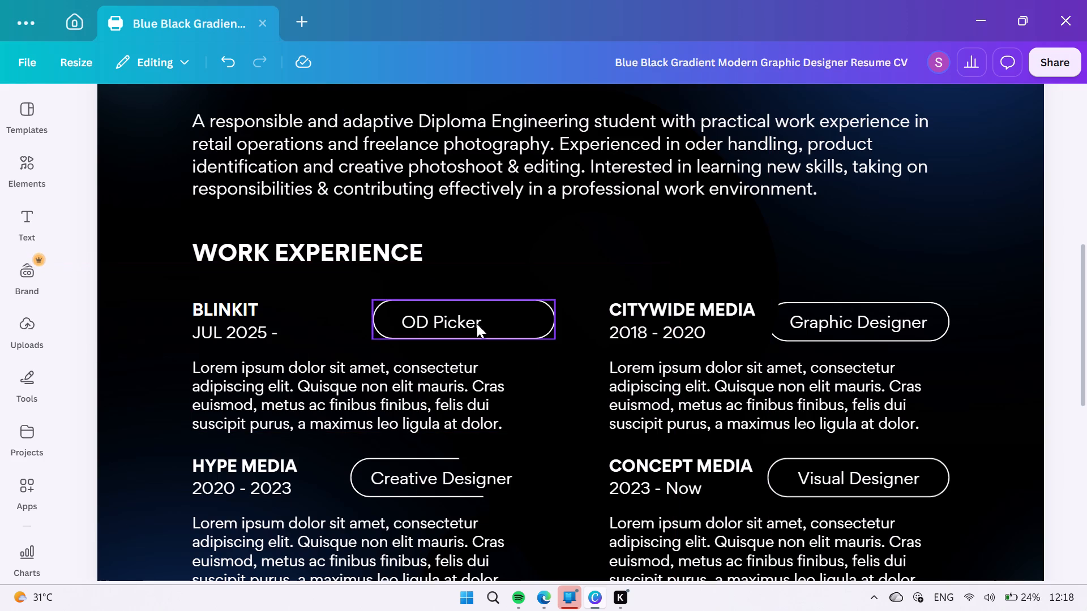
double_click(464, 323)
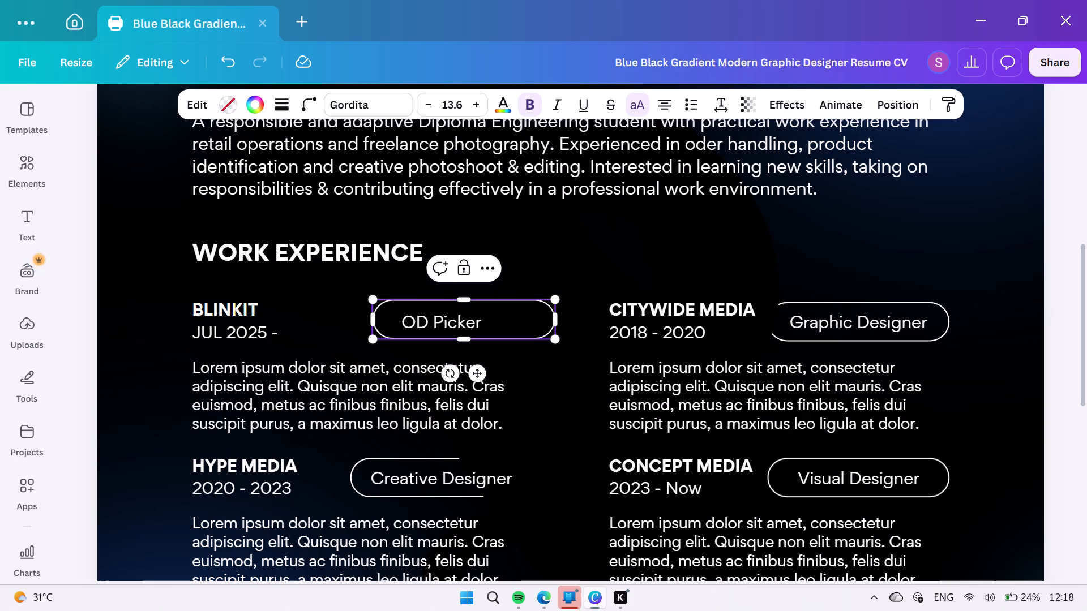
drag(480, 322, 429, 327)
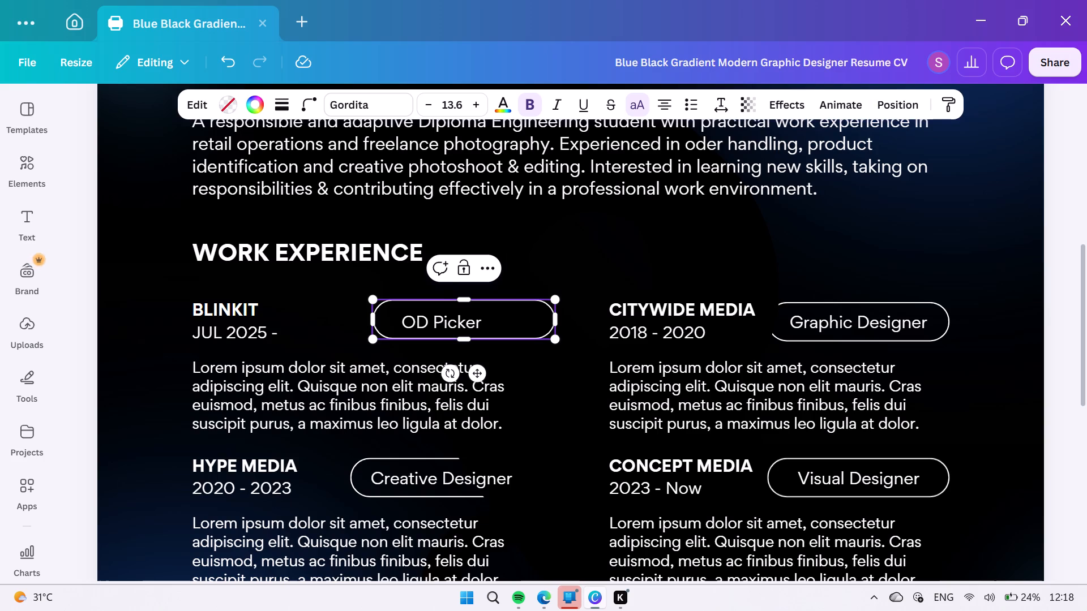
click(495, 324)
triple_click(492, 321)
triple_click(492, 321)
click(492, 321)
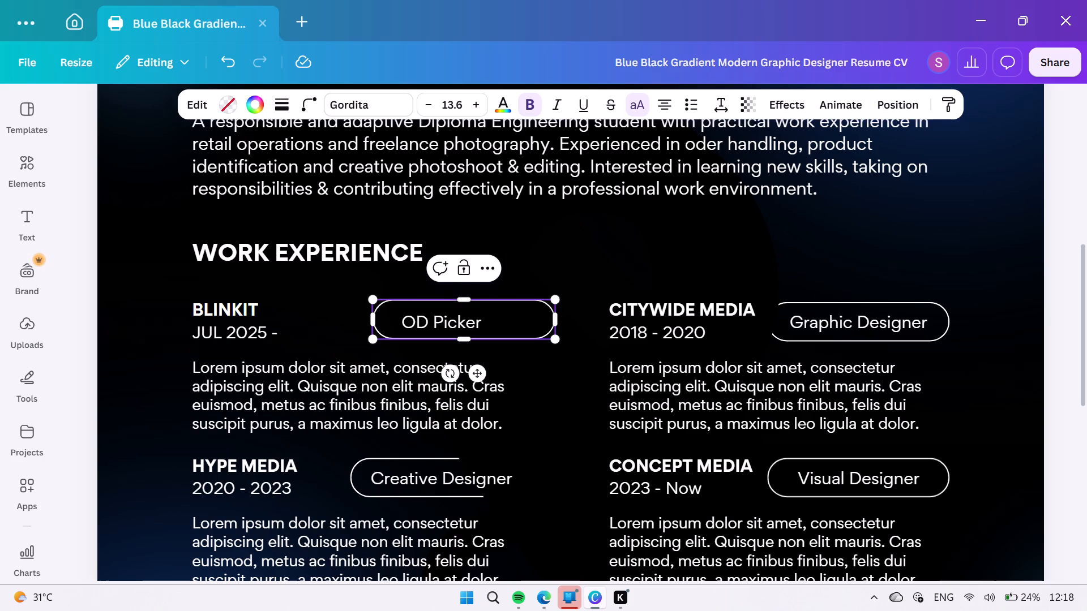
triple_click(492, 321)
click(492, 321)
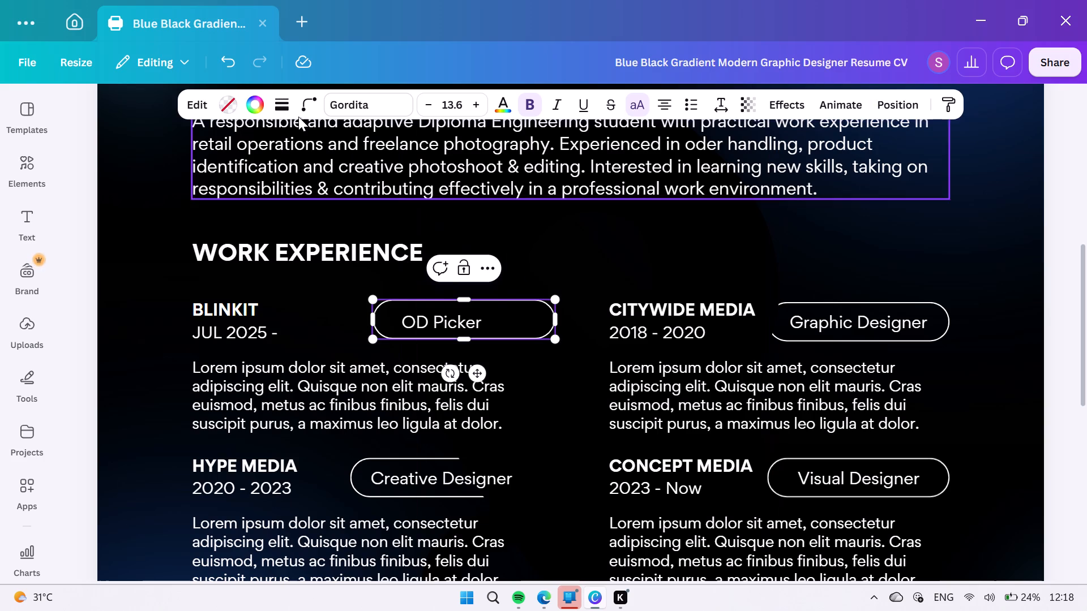
Undo the pill outline's placement around OD Picker, the original outline's deletion and the Visual Designer outline's duplication.
click(229, 67)
click(229, 67)
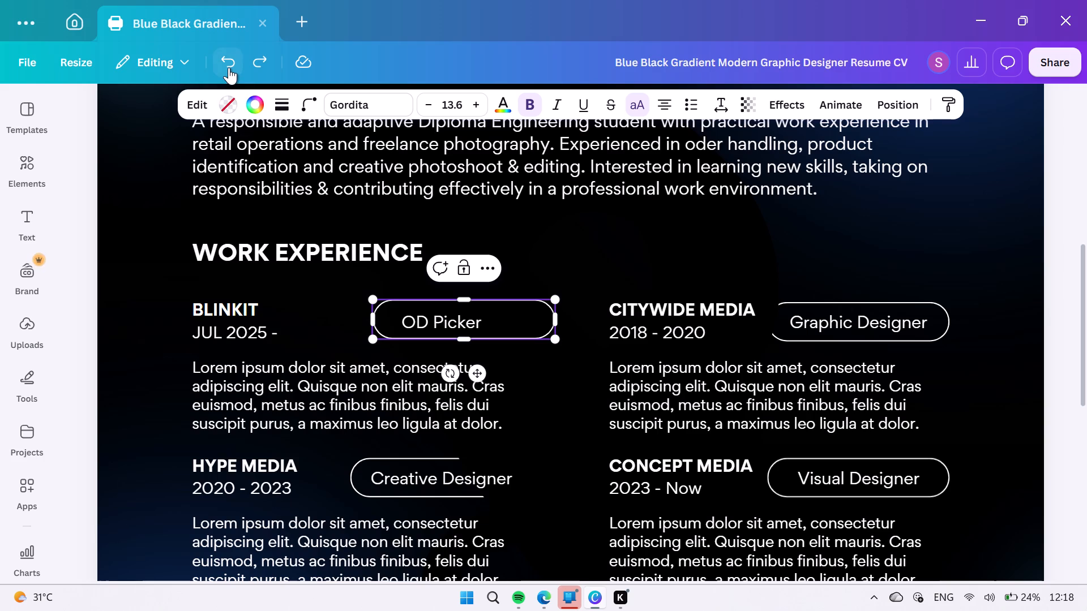
click(229, 67)
click(229, 67)
click(229, 67)
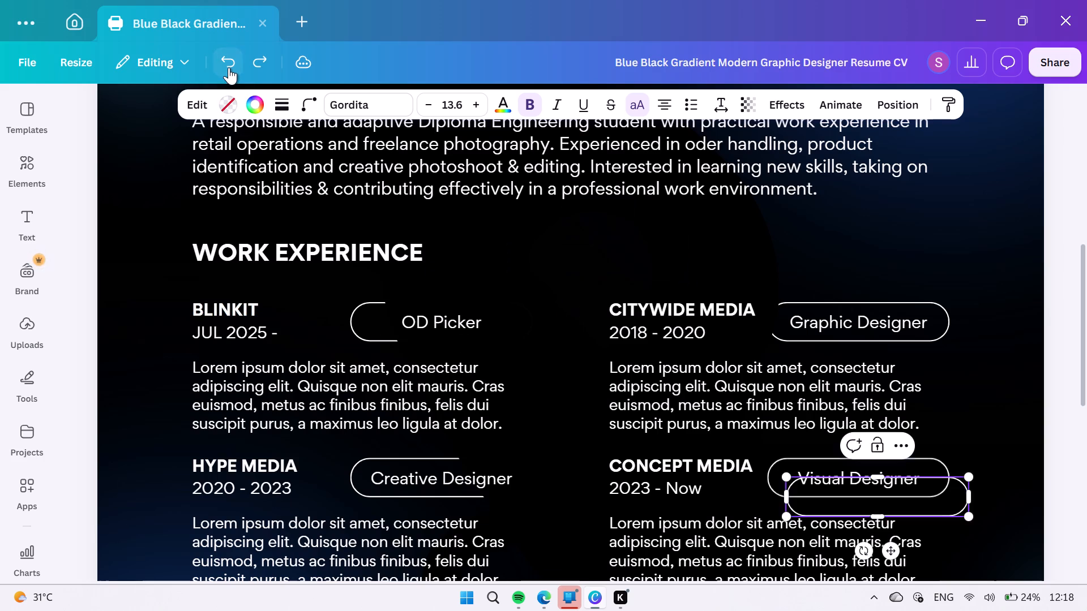
click(229, 67)
click(229, 67)
click(228, 66)
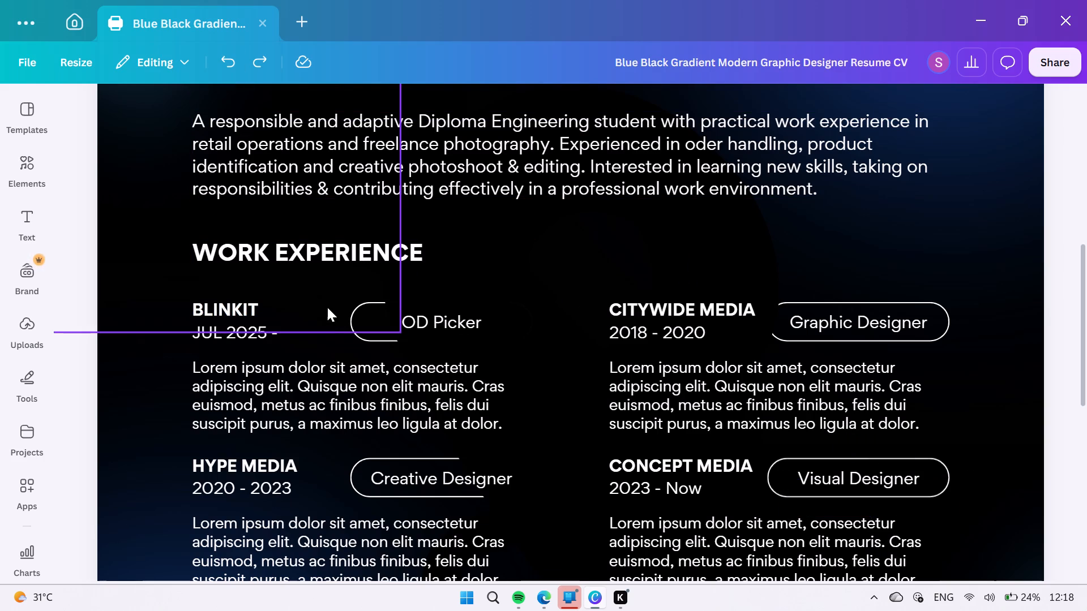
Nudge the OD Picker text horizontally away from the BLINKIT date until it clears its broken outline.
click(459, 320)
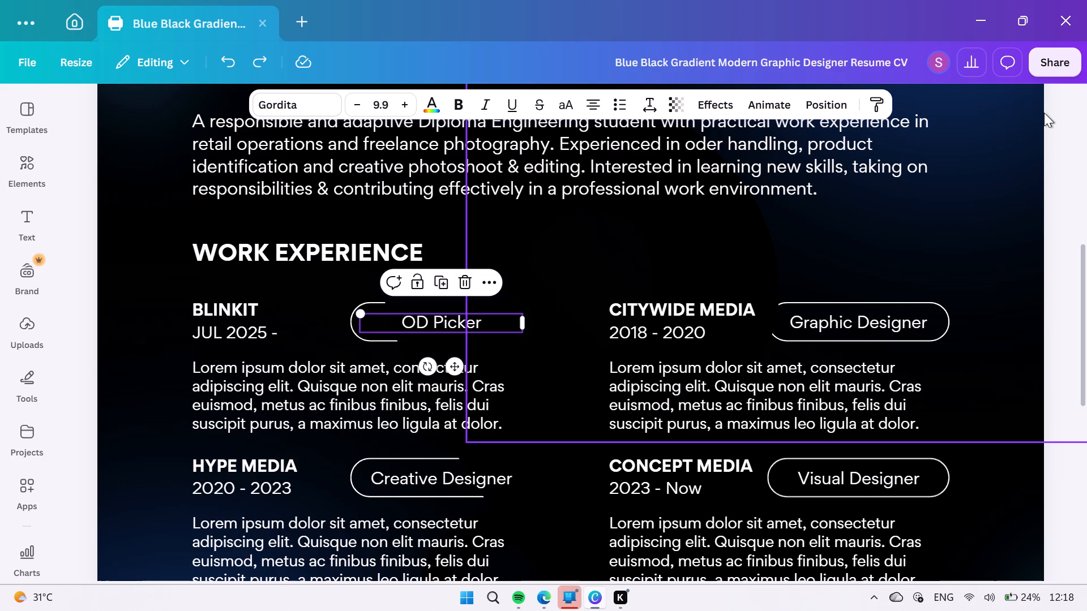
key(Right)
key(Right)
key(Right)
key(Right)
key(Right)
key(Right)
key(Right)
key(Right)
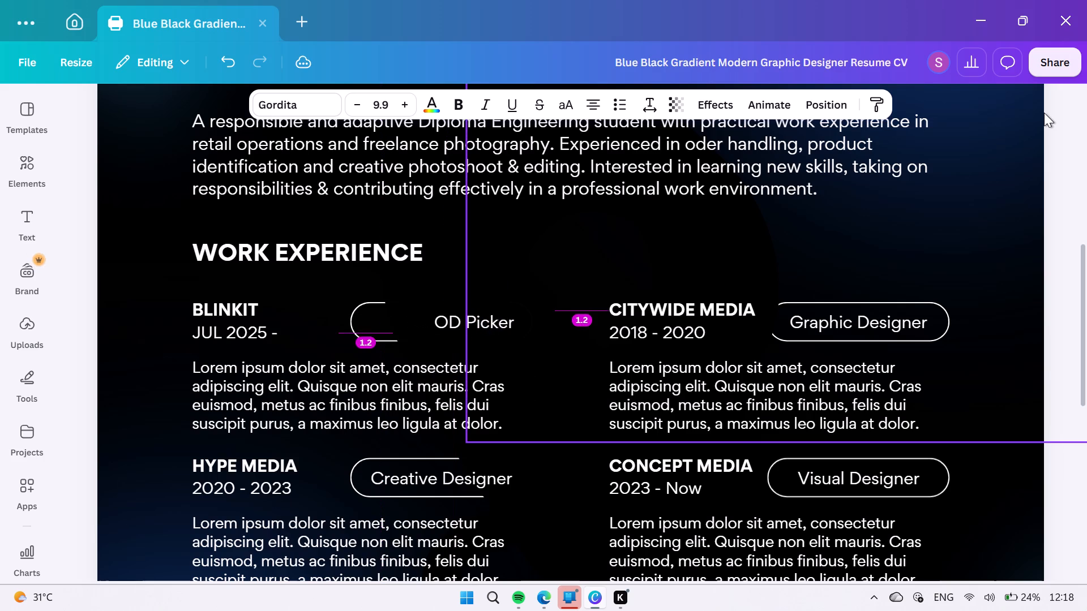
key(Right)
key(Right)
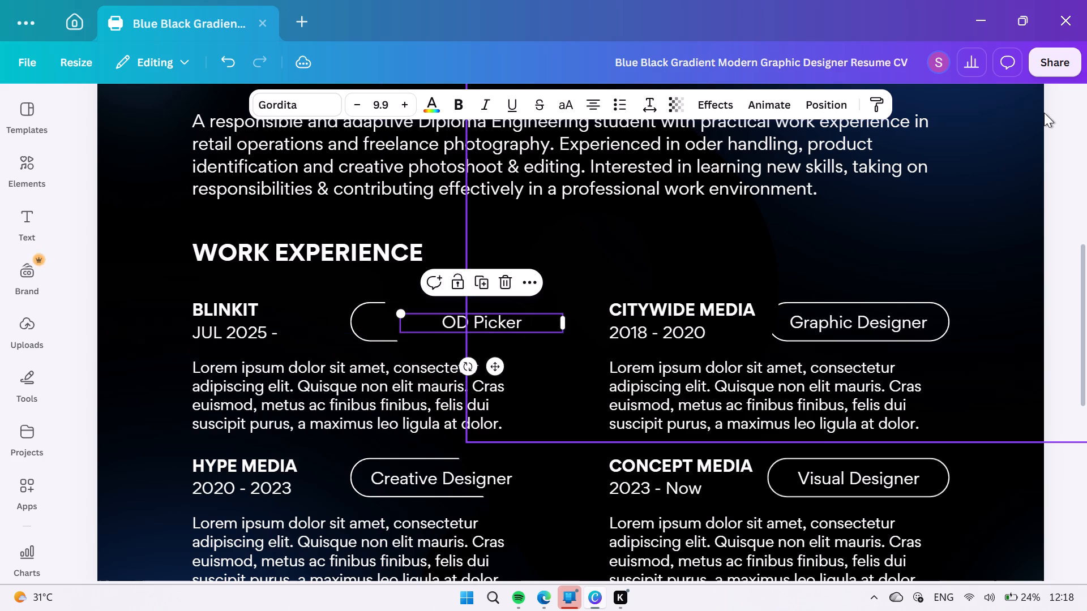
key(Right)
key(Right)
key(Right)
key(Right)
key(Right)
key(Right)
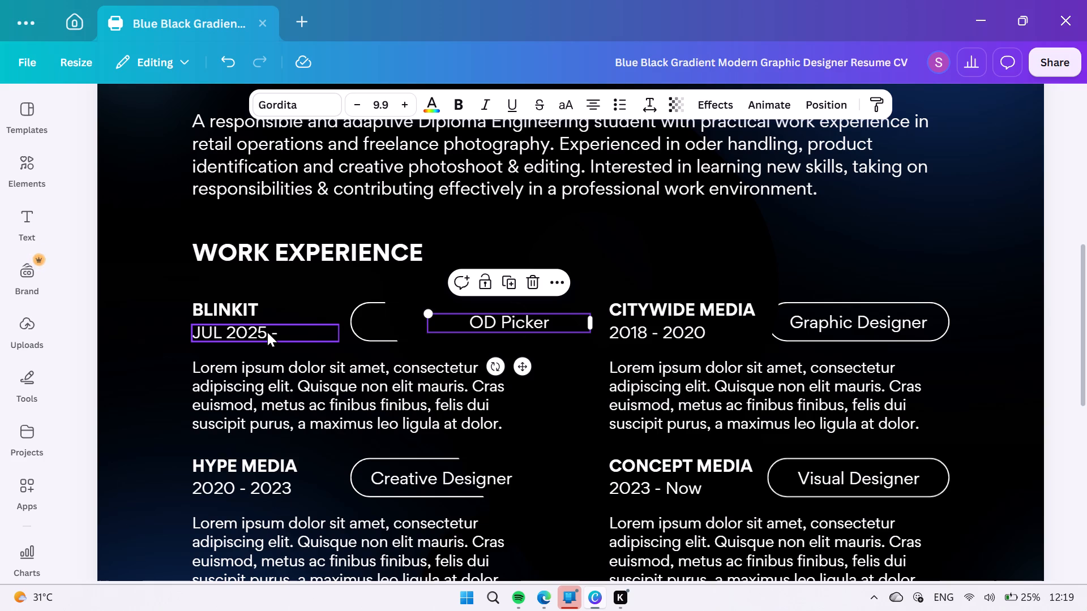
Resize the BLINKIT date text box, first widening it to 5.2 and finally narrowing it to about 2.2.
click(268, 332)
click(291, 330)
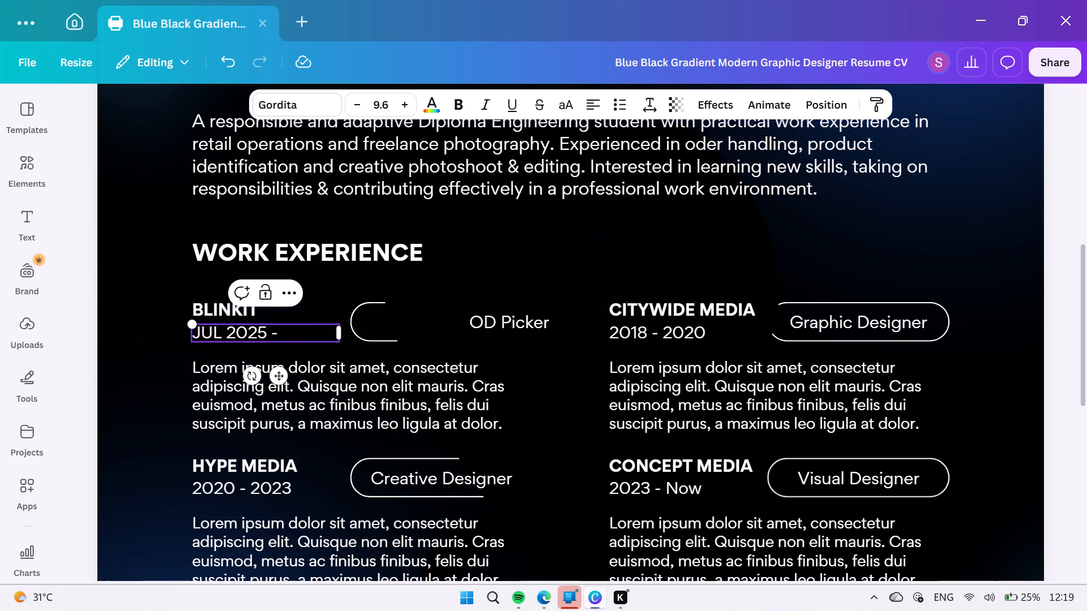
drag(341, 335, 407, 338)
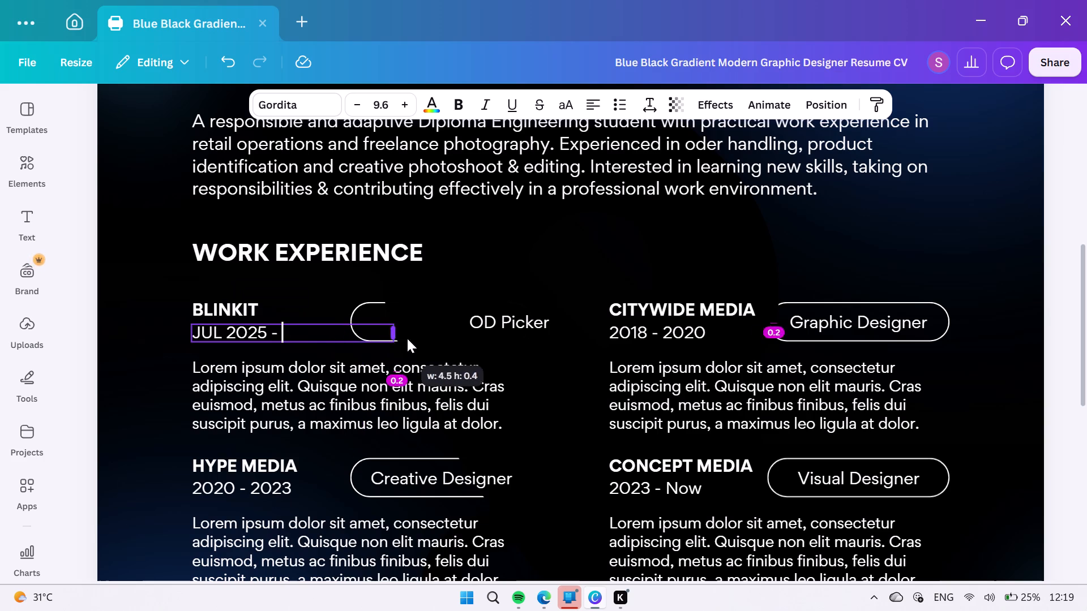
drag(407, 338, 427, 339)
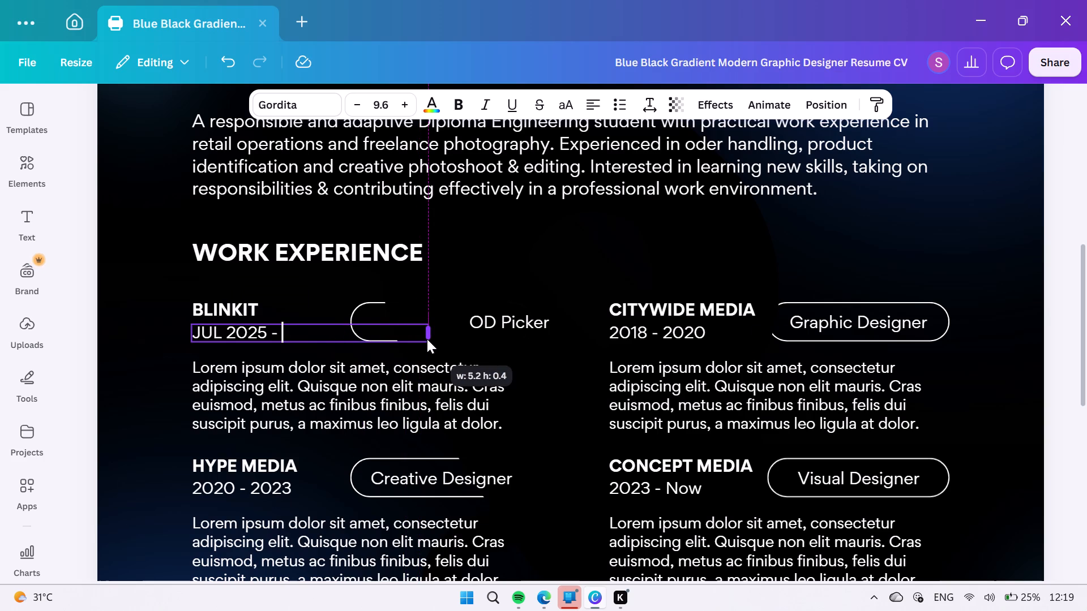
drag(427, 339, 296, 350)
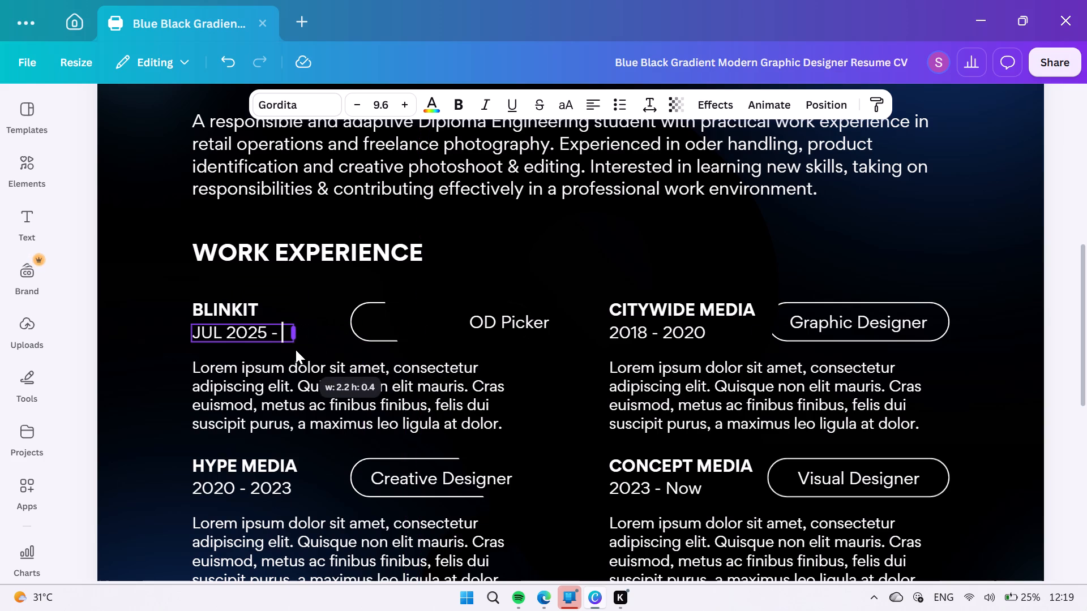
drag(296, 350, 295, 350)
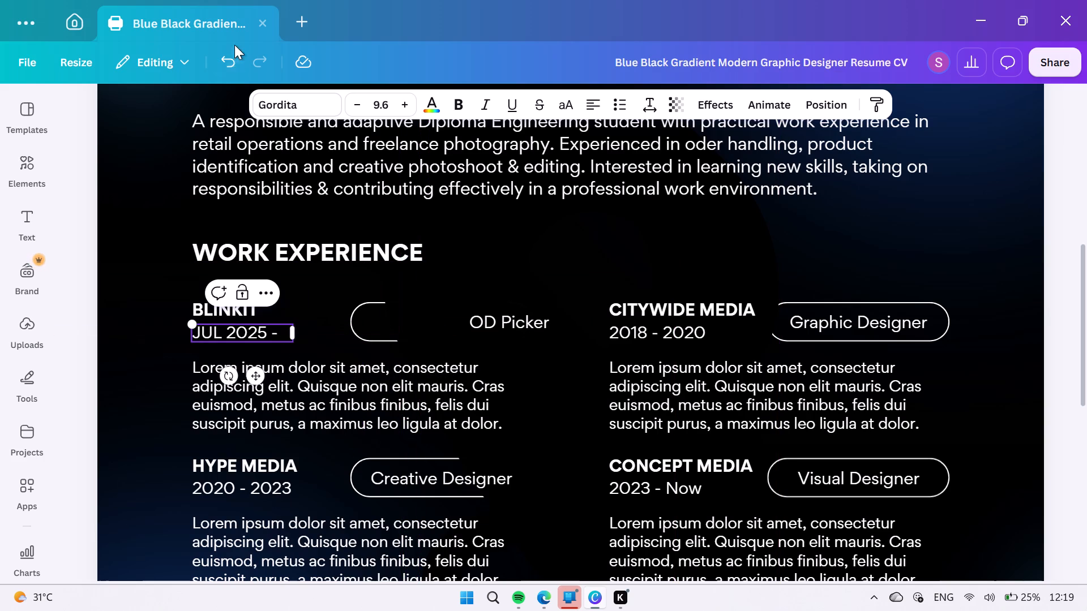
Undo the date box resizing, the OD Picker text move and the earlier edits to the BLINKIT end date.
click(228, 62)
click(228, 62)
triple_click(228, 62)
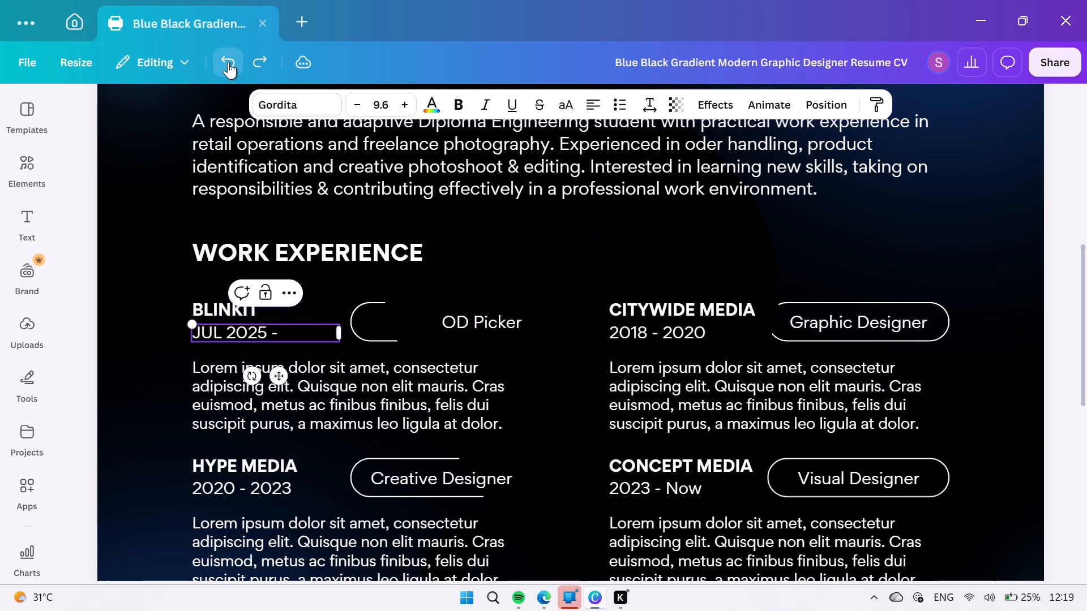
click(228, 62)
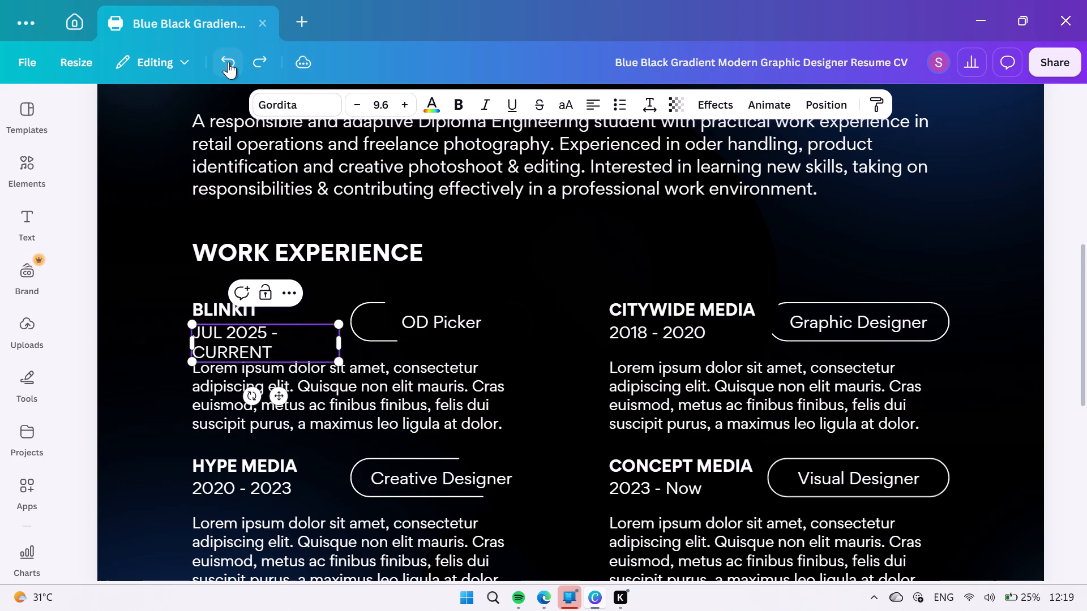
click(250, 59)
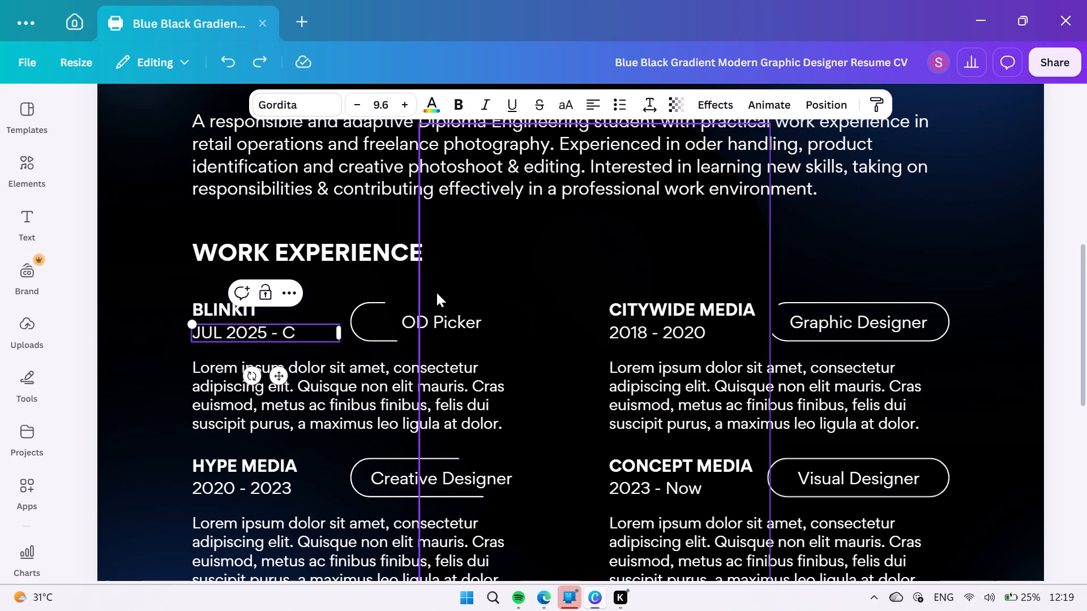
Nudge the OD Picker text slightly away from the BLINKIT date, leaving its outline in place.
click(442, 322)
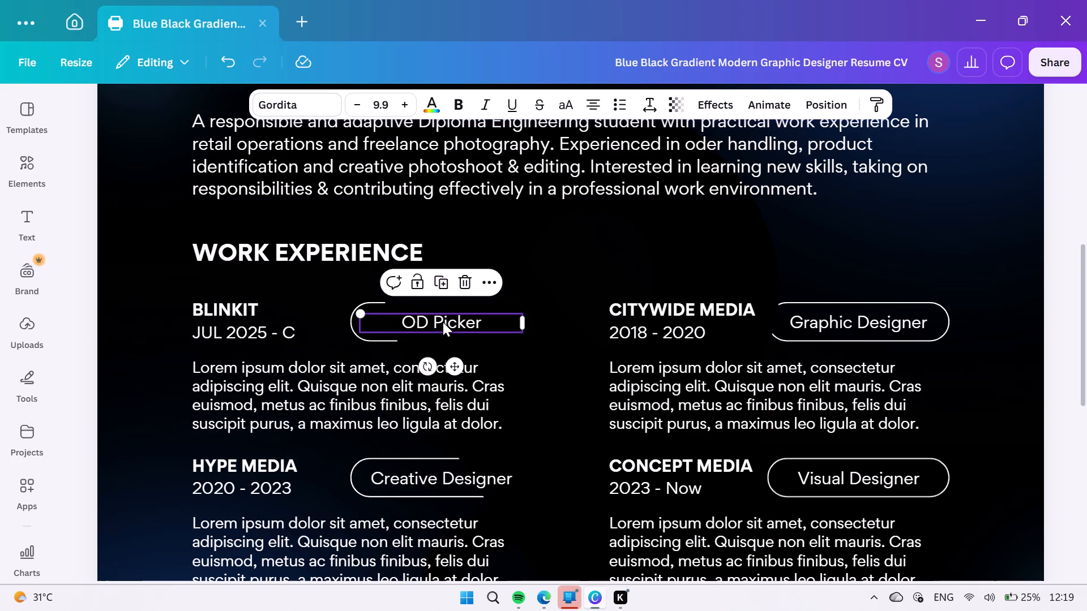
key(Right)
key(Right)
key(Right)
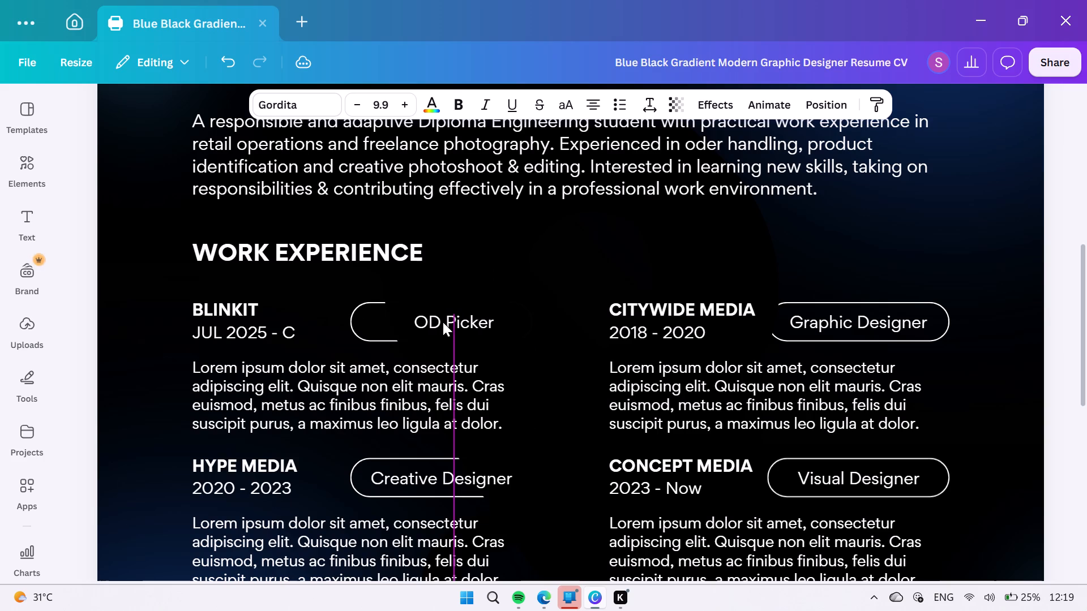
key(Right)
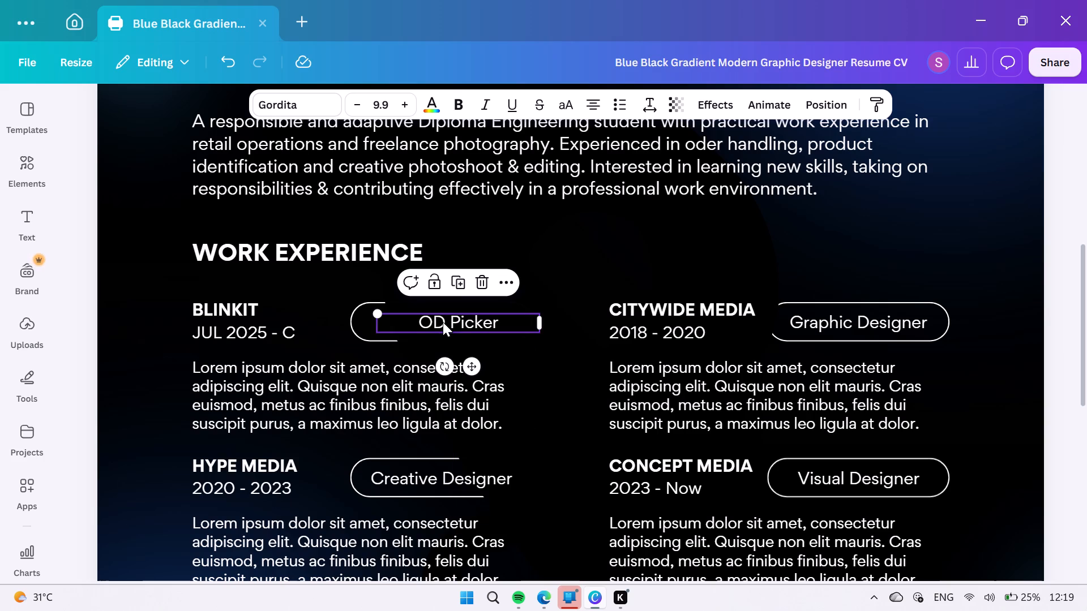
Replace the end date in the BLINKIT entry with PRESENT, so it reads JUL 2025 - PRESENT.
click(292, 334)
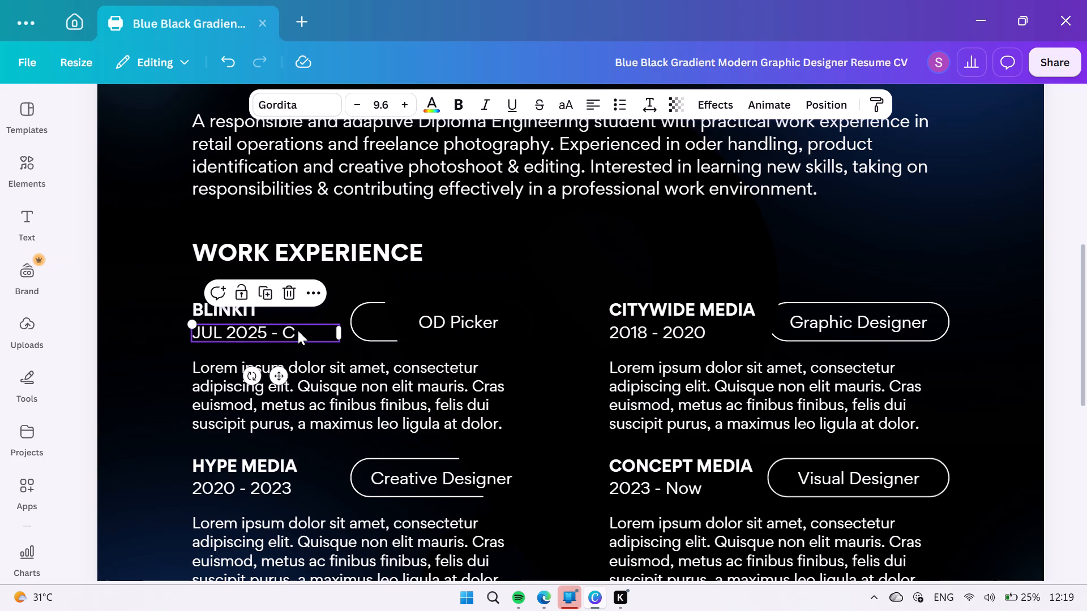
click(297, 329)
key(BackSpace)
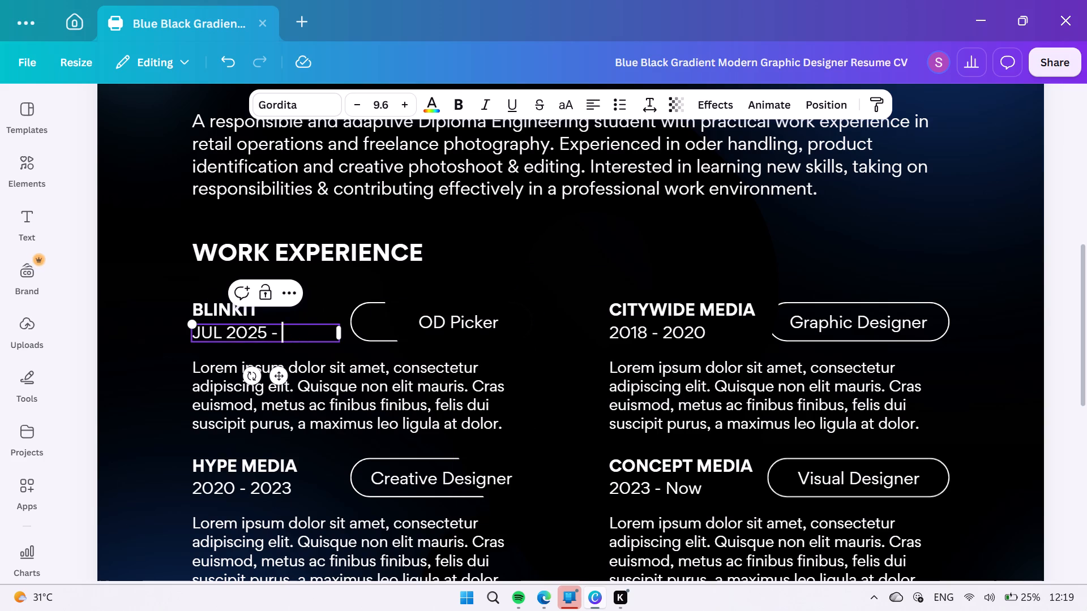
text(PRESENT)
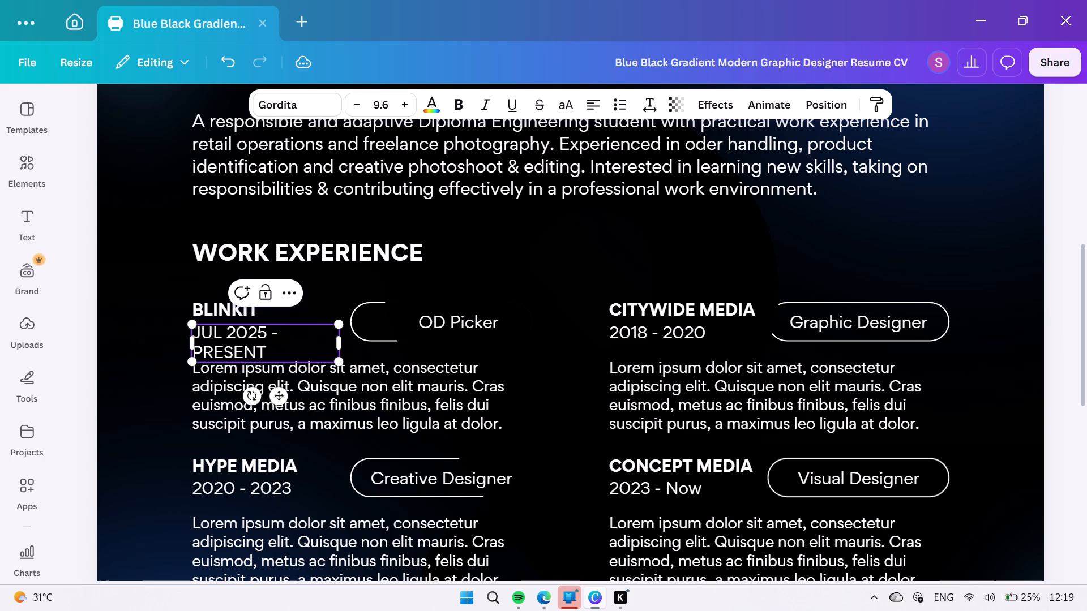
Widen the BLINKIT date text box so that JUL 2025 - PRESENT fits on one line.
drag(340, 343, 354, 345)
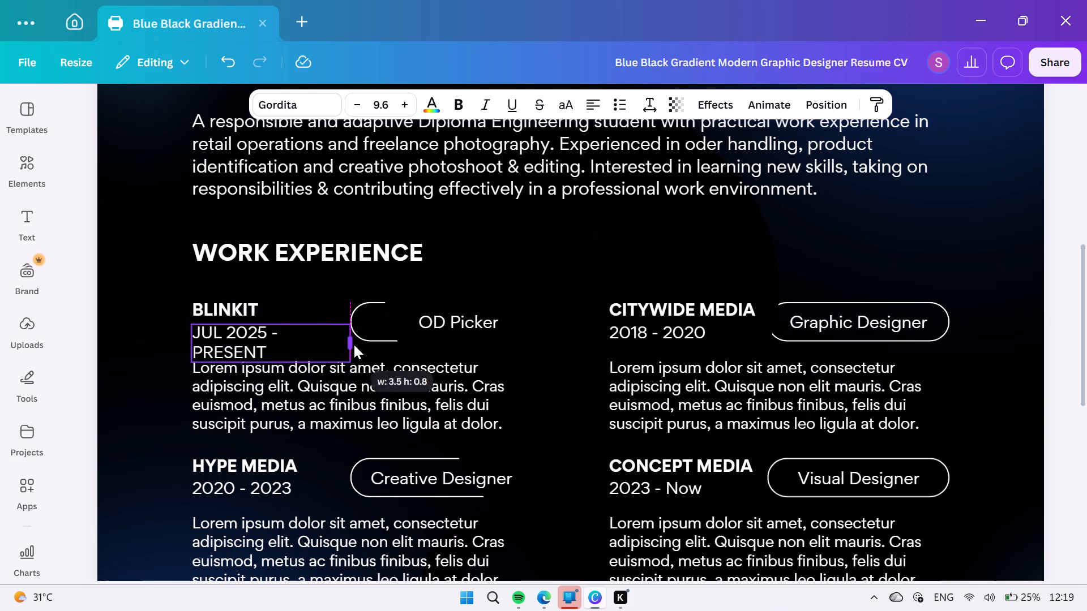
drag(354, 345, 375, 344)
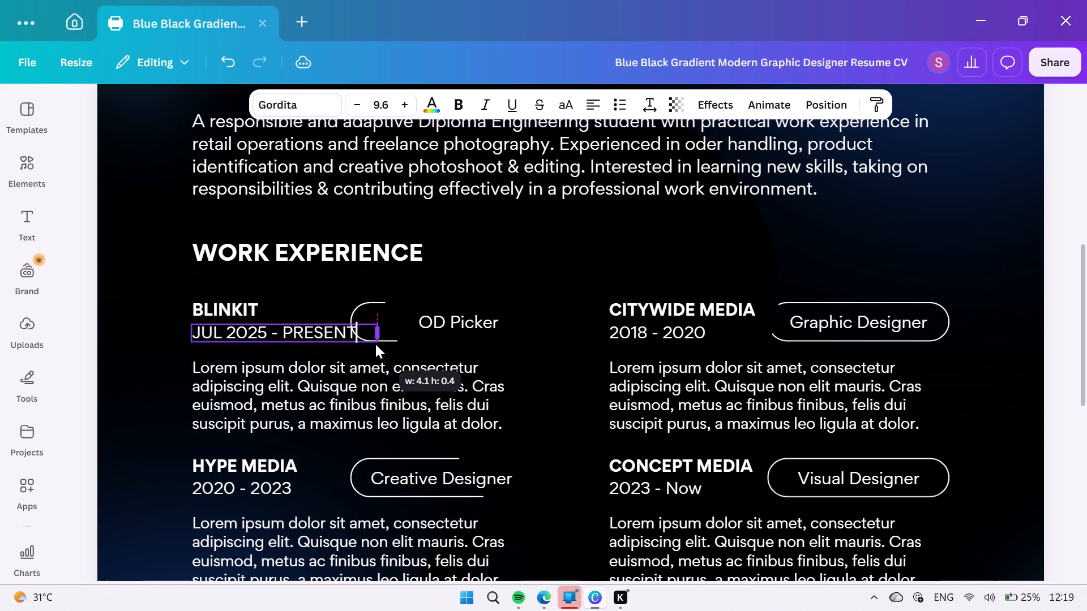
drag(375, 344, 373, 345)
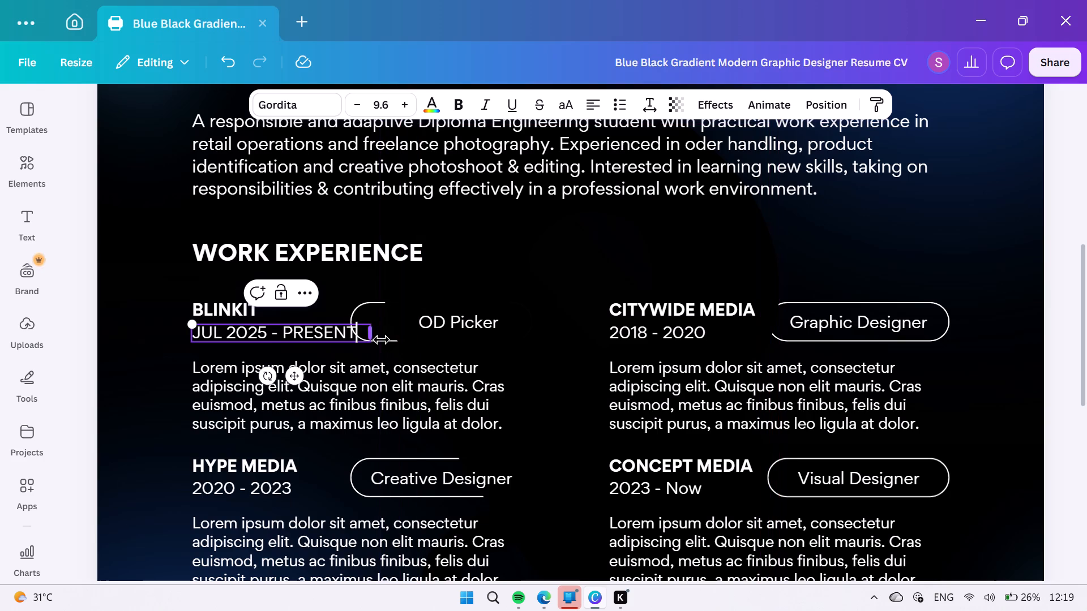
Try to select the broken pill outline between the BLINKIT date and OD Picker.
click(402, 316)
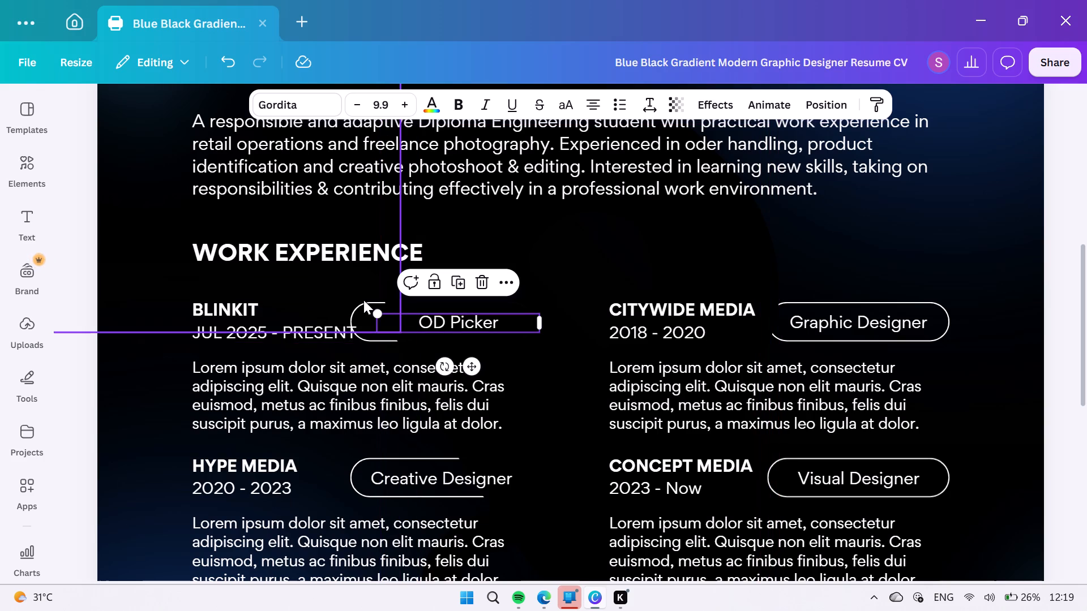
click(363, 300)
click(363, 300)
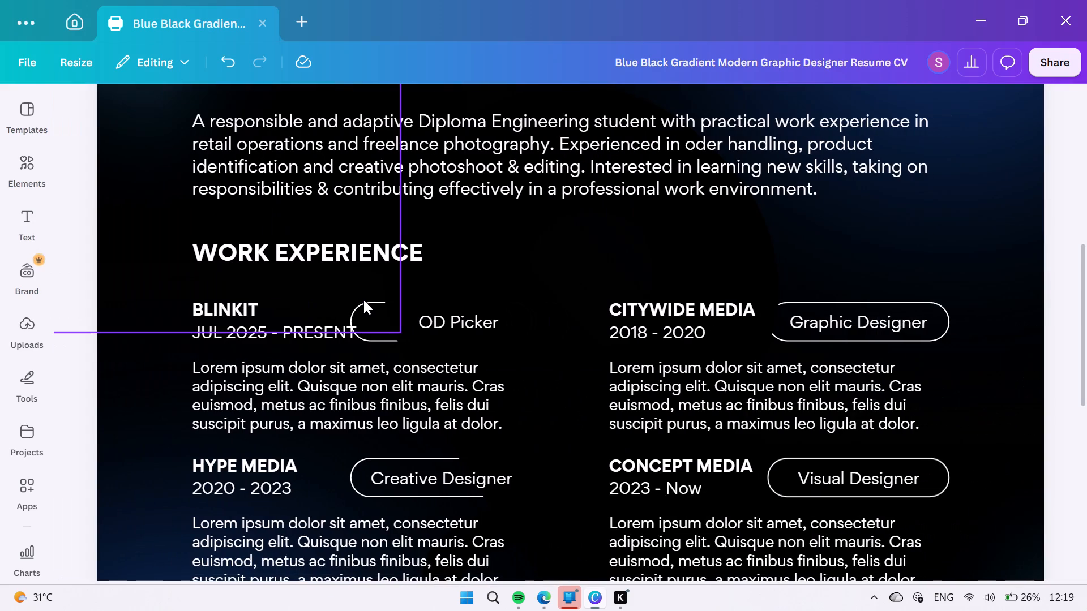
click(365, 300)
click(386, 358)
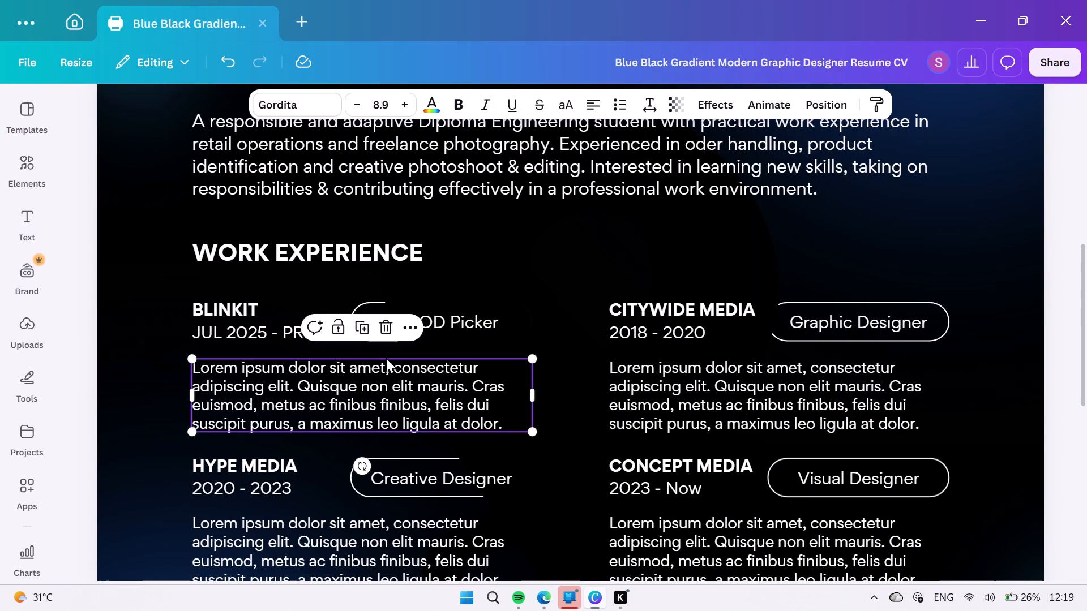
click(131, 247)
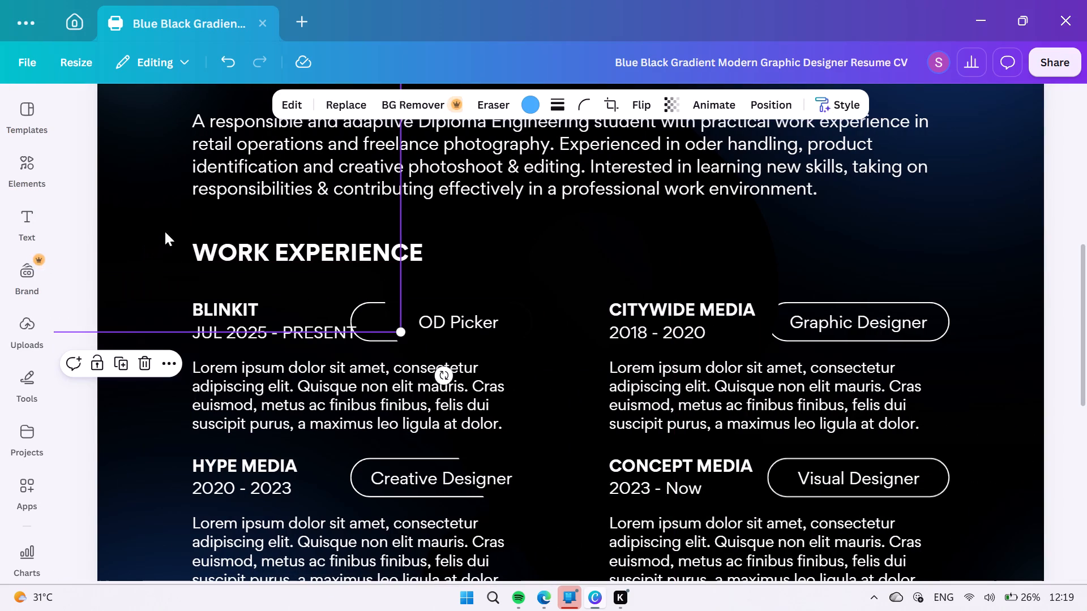
Undo the PRESENT end date and the latest OD Picker nudge in the BLINKIT entry.
click(234, 66)
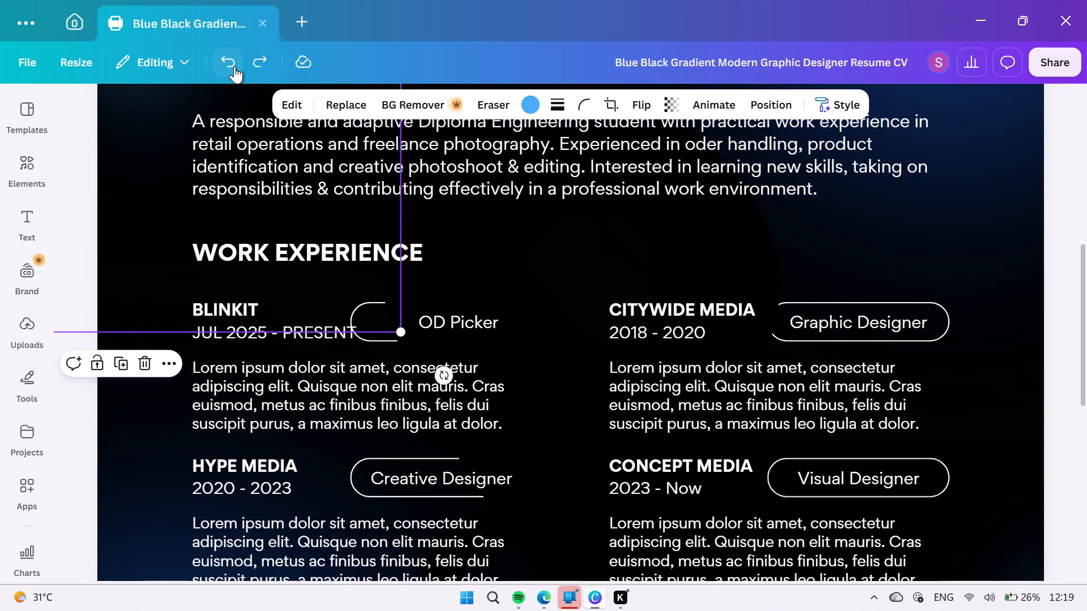
click(234, 66)
click(234, 66)
double_click(234, 66)
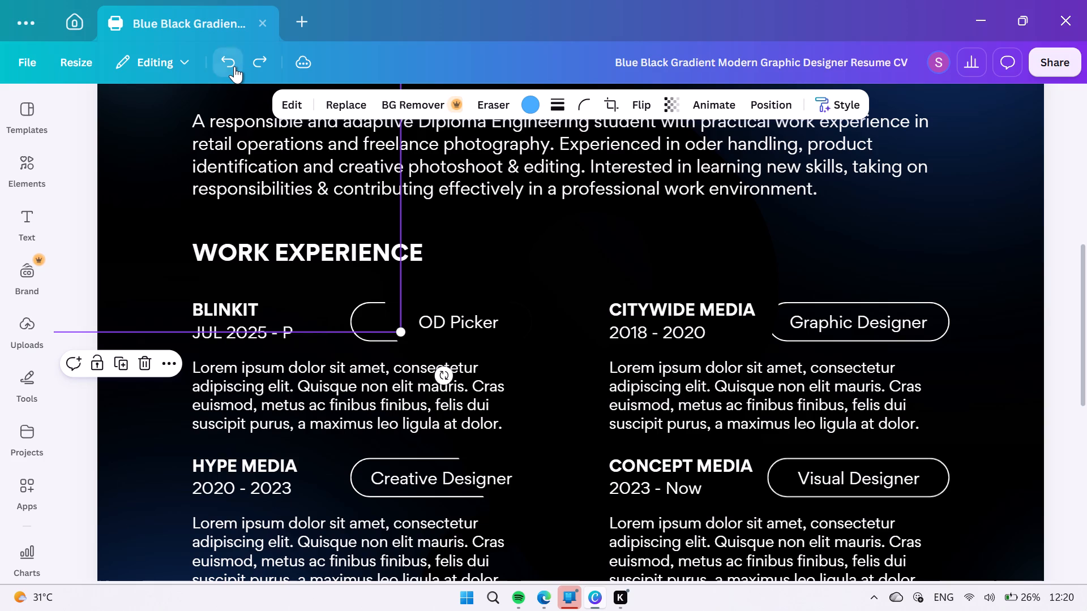
click(234, 66)
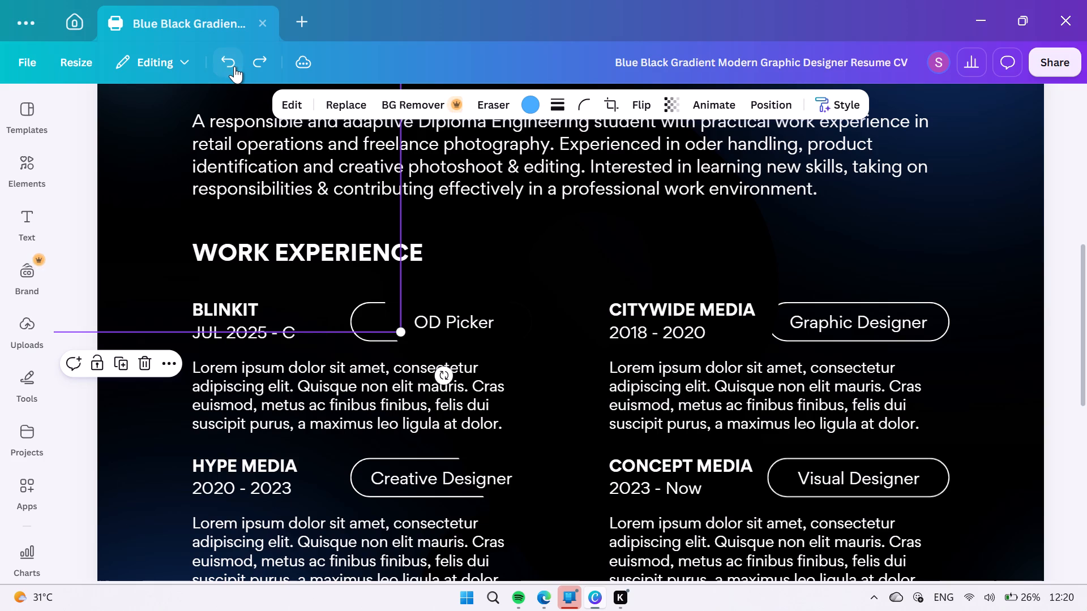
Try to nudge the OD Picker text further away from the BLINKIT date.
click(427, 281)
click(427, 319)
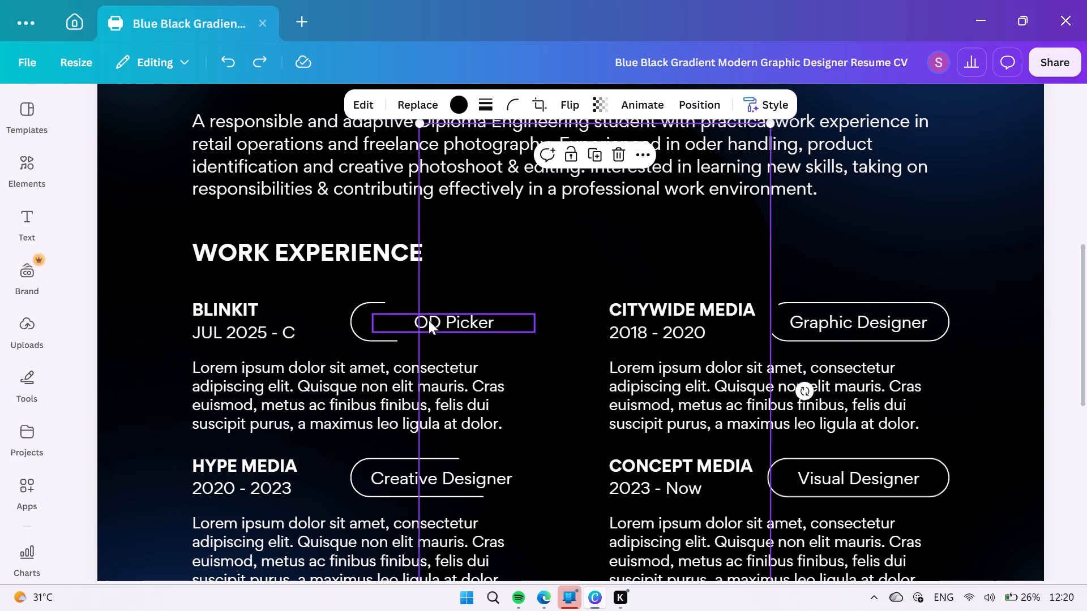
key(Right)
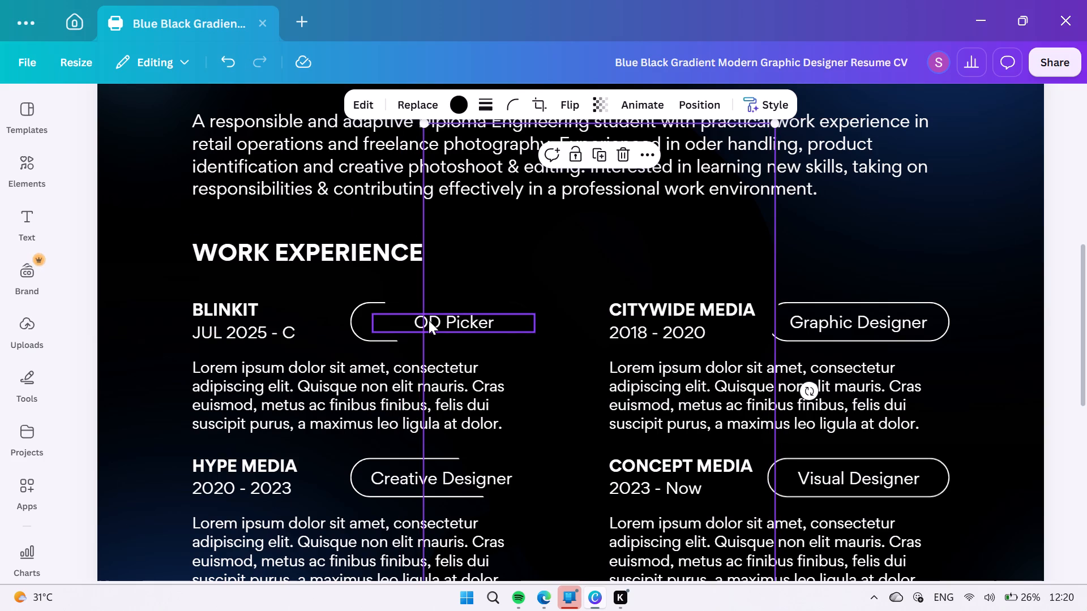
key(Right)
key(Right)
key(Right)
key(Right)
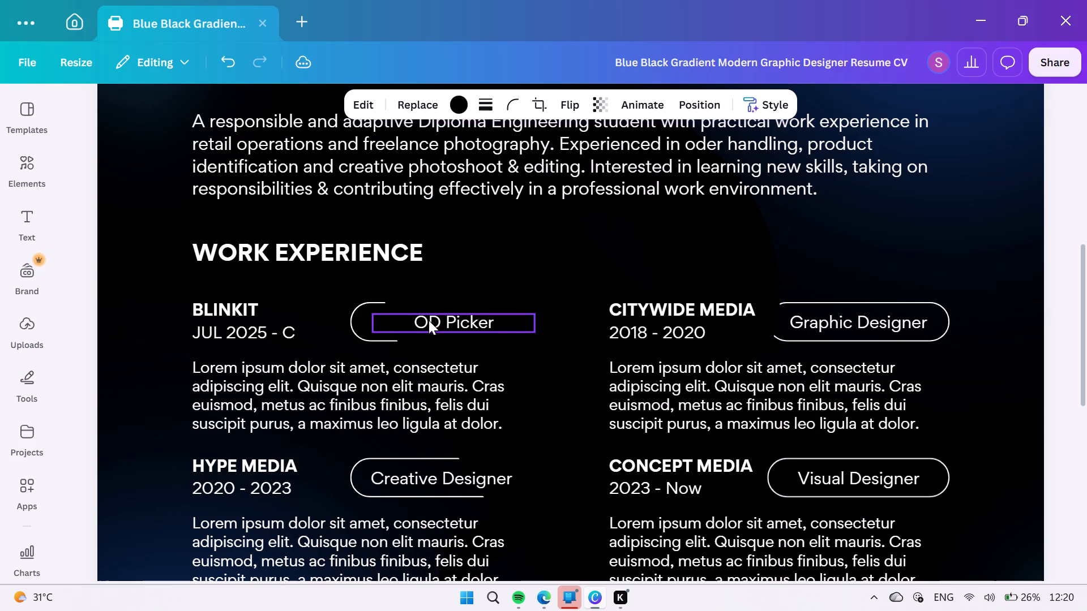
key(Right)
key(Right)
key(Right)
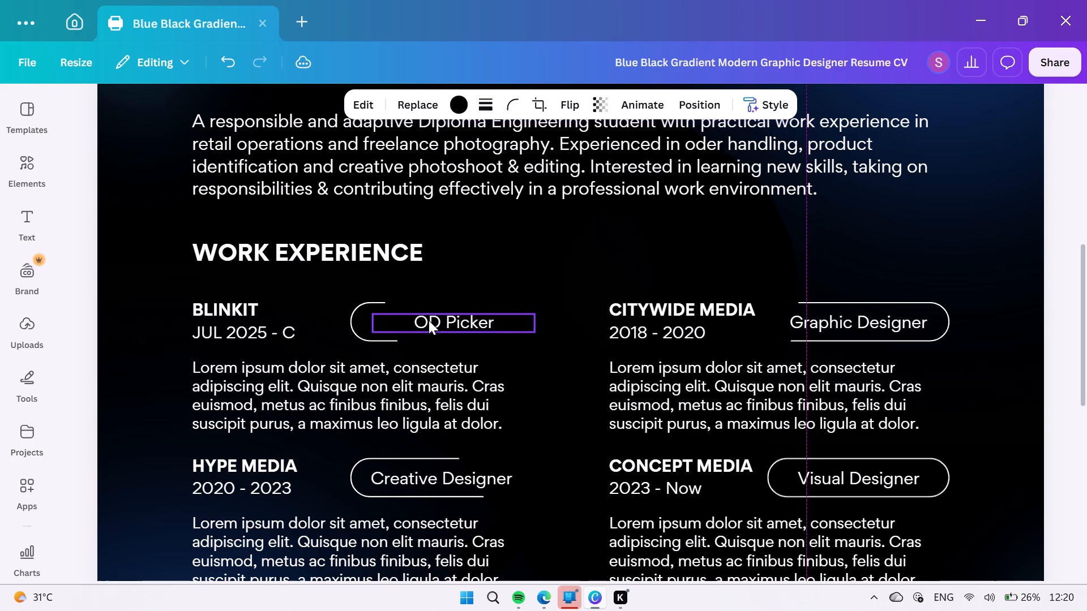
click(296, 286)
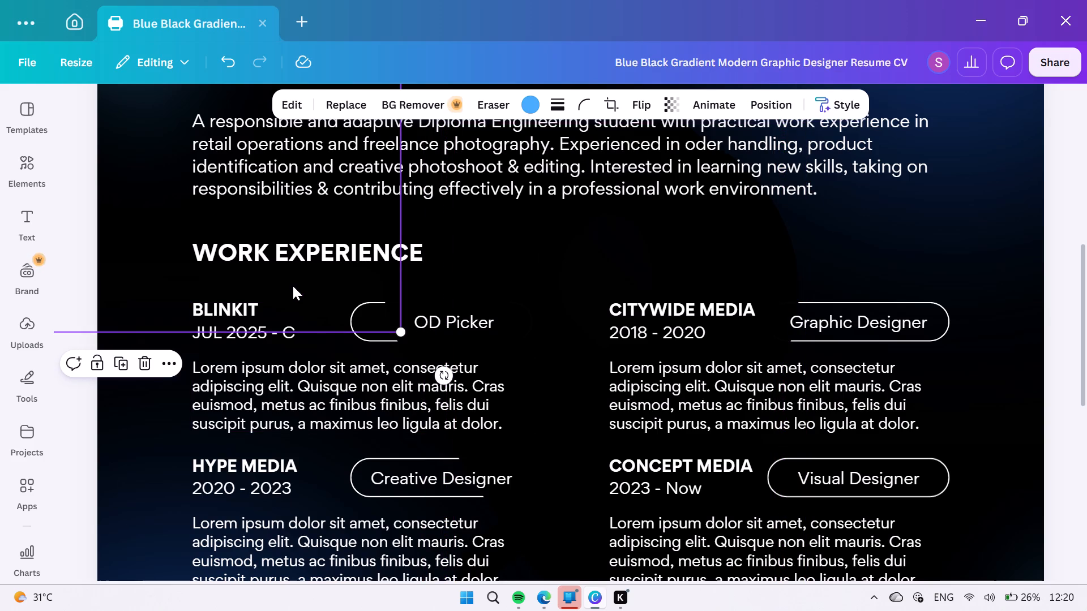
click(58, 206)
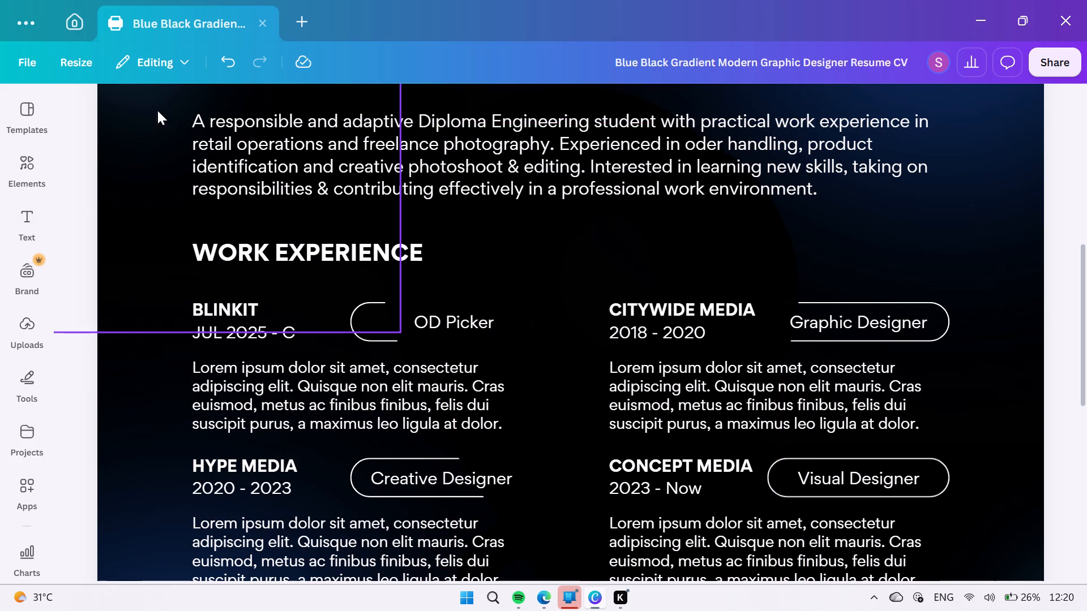
Undo the accidental background graphic shift and the earlier BLINKIT edits, back to the JUL 2025 - CURRENT date.
click(228, 57)
click(228, 57)
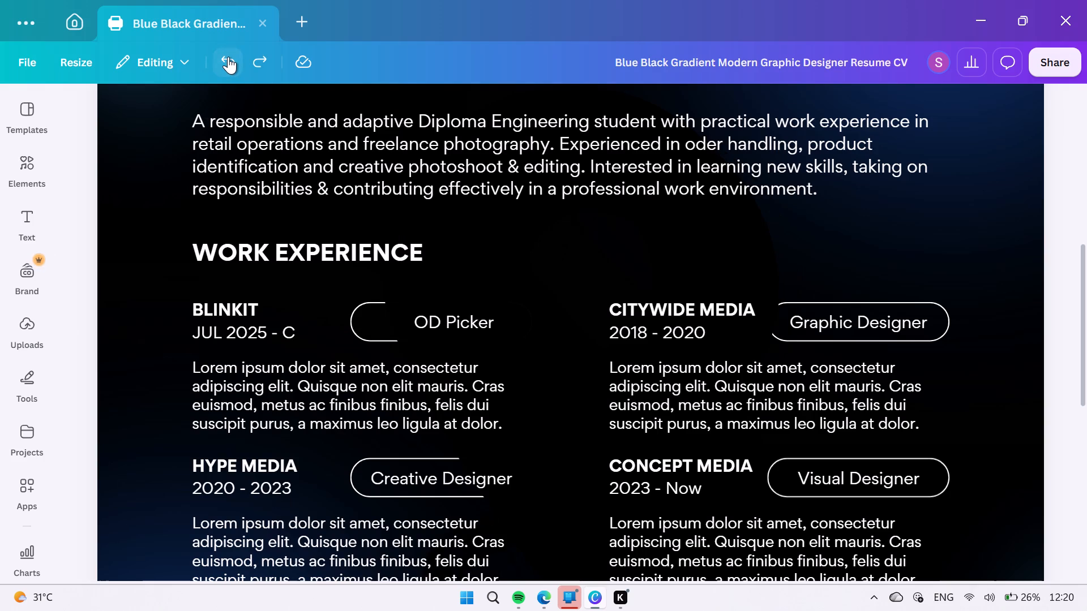
click(228, 57)
click(228, 57)
click(228, 57)
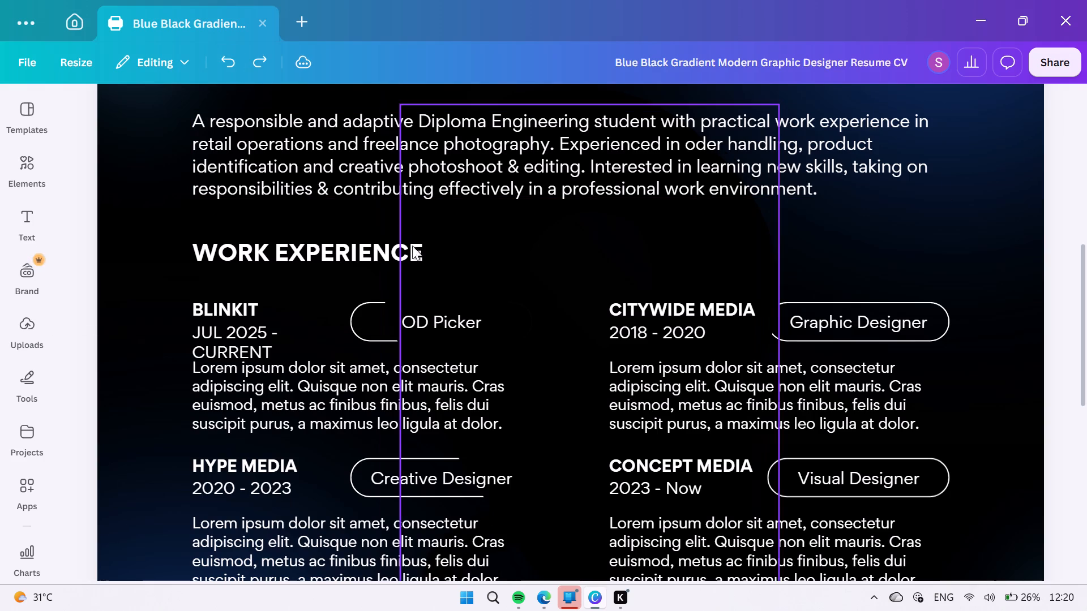
Nudge the OD Picker text horizontally away from the BLINKIT date to make room for a wider date.
click(424, 320)
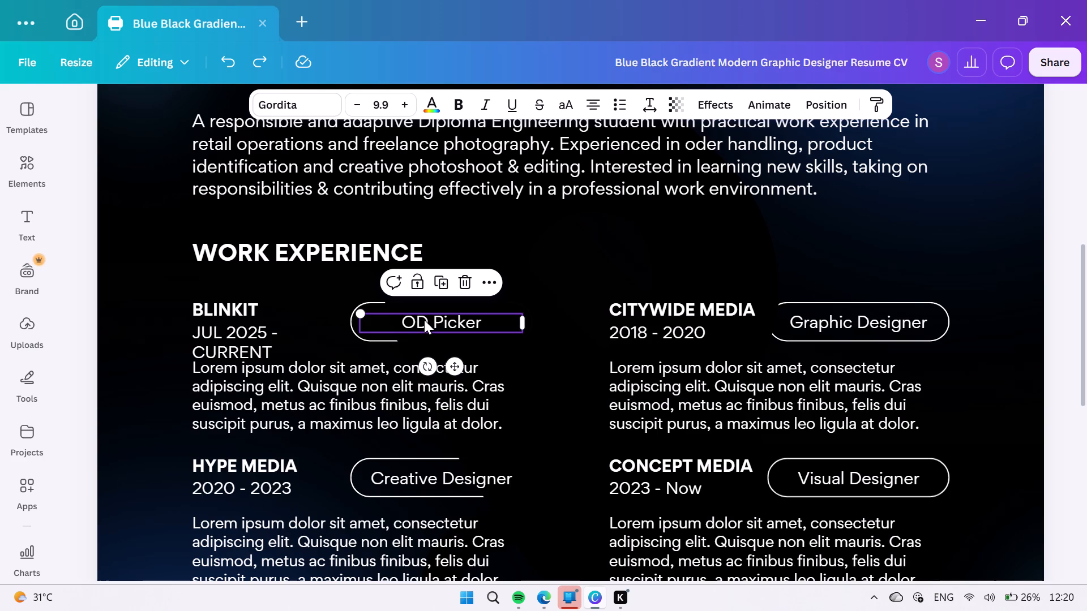
key(Right)
key(Right)
key(Right)
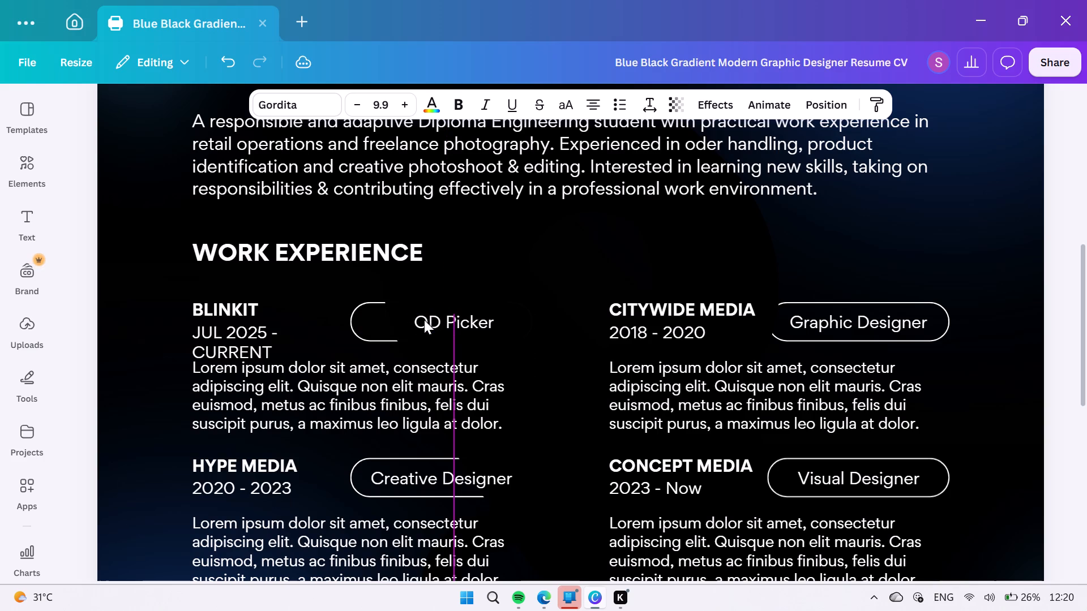
key(Right)
key(Right)
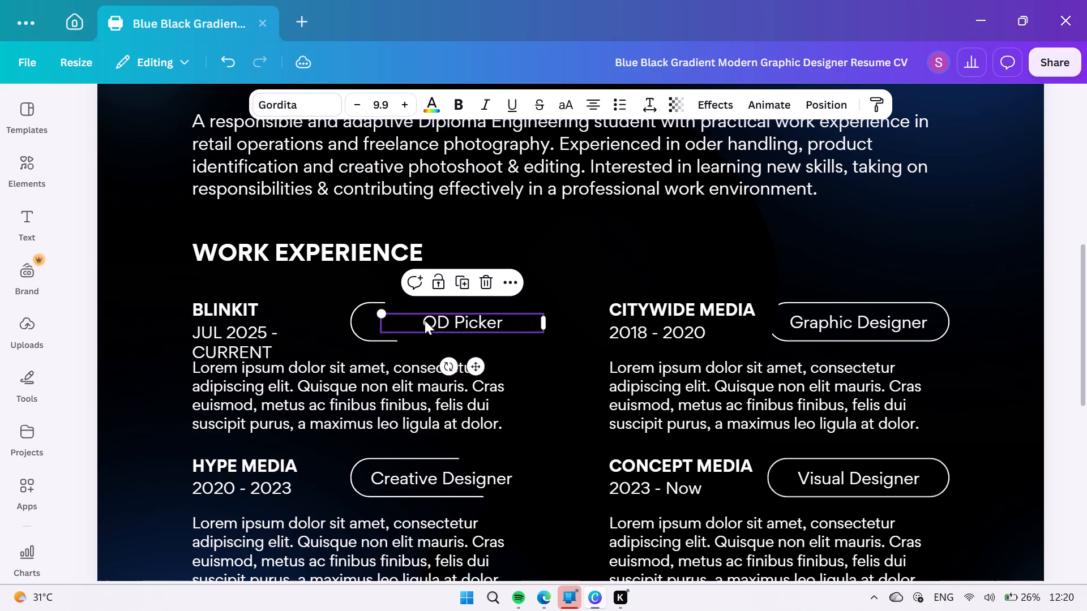
Delete the broken pill outline around OD Picker in the BLINKIT entry.
click(362, 338)
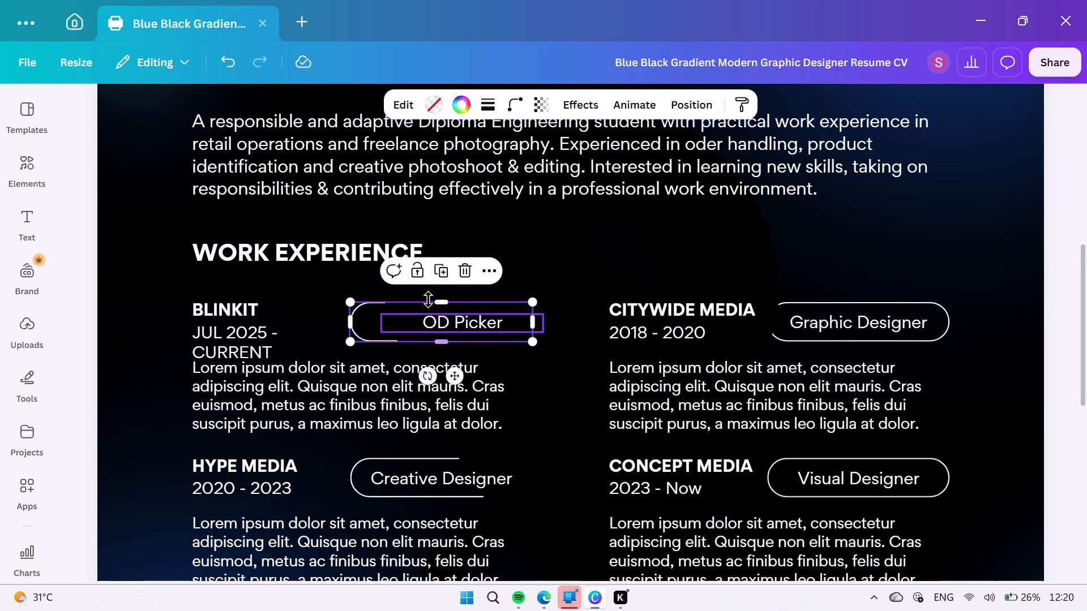
click(465, 276)
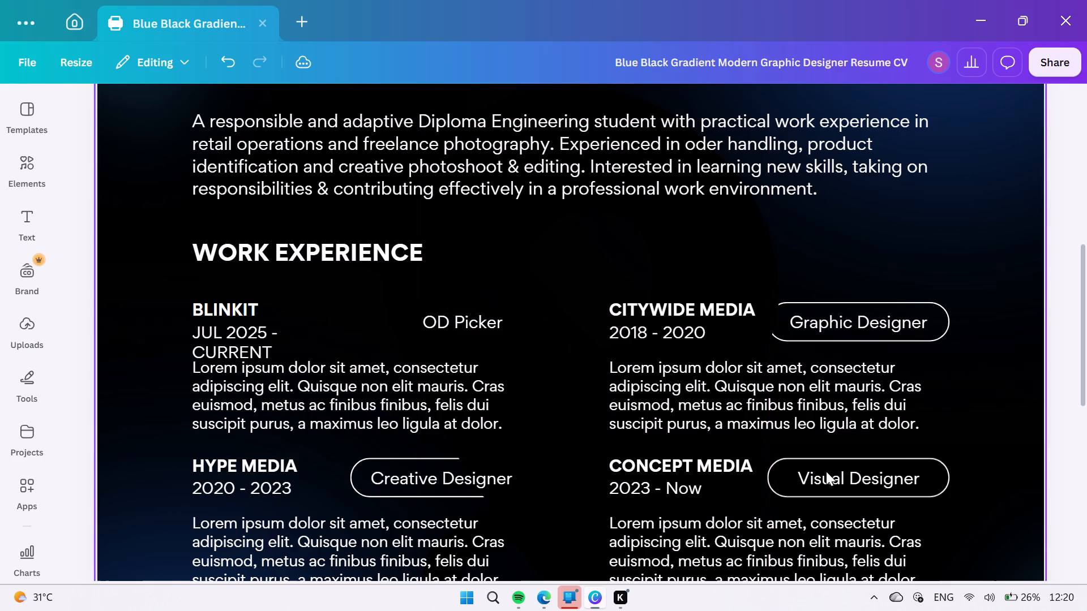
Duplicate the intact pill outline around Visual Designer and place the copy around OD Picker, clear of the BLINKIT date.
click(806, 457)
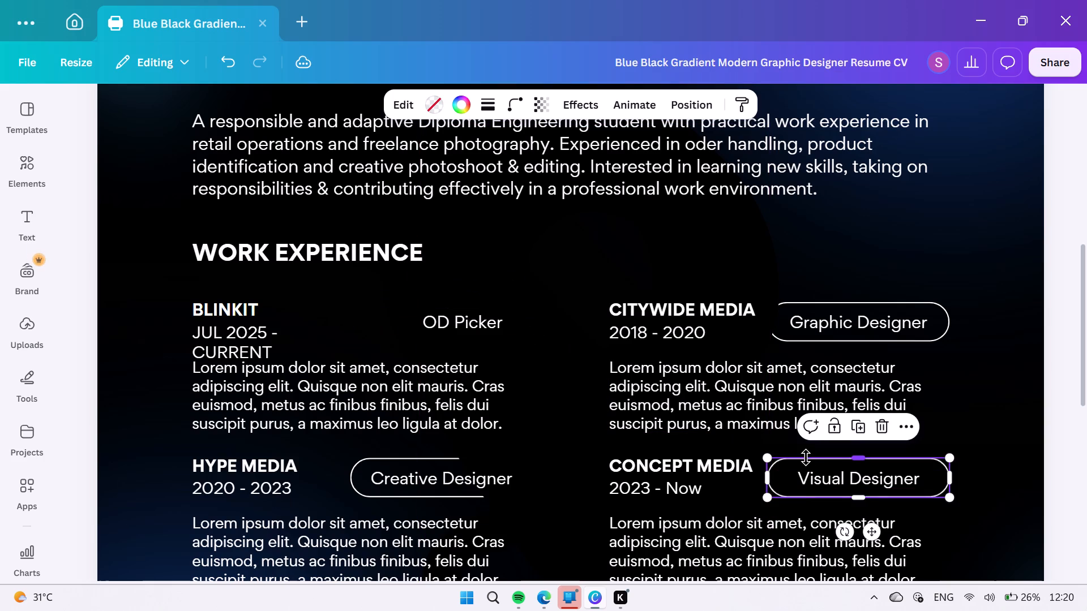
click(852, 421)
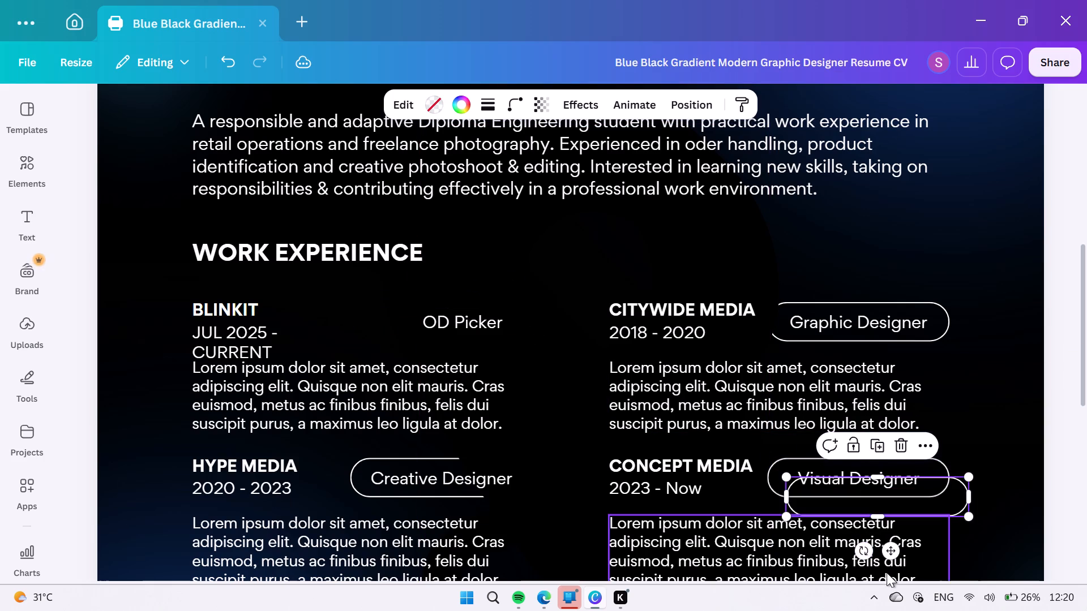
drag(896, 551, 718, 448)
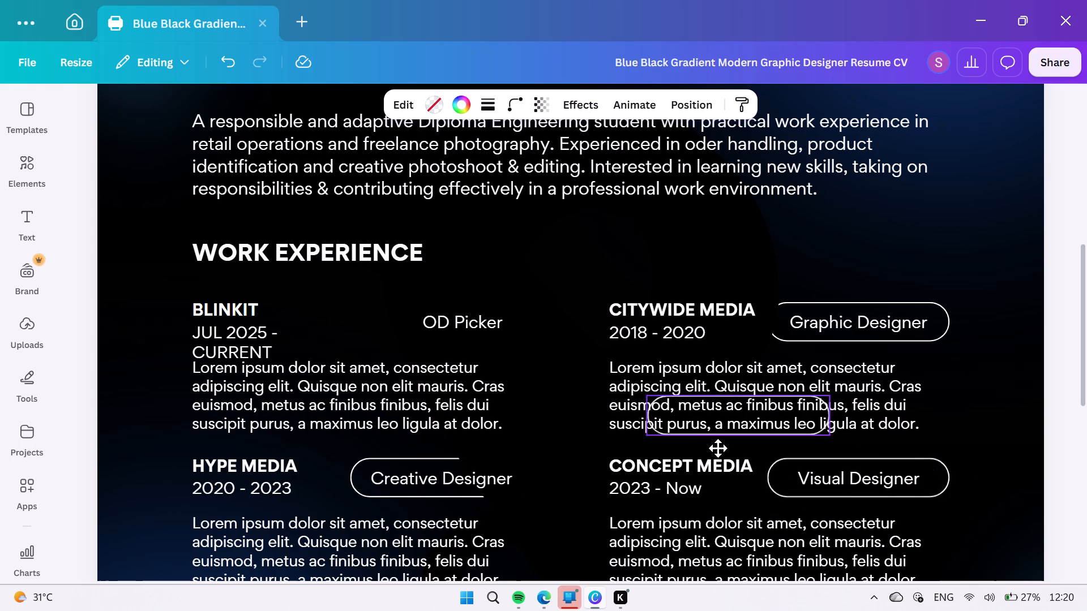
drag(718, 448, 493, 377)
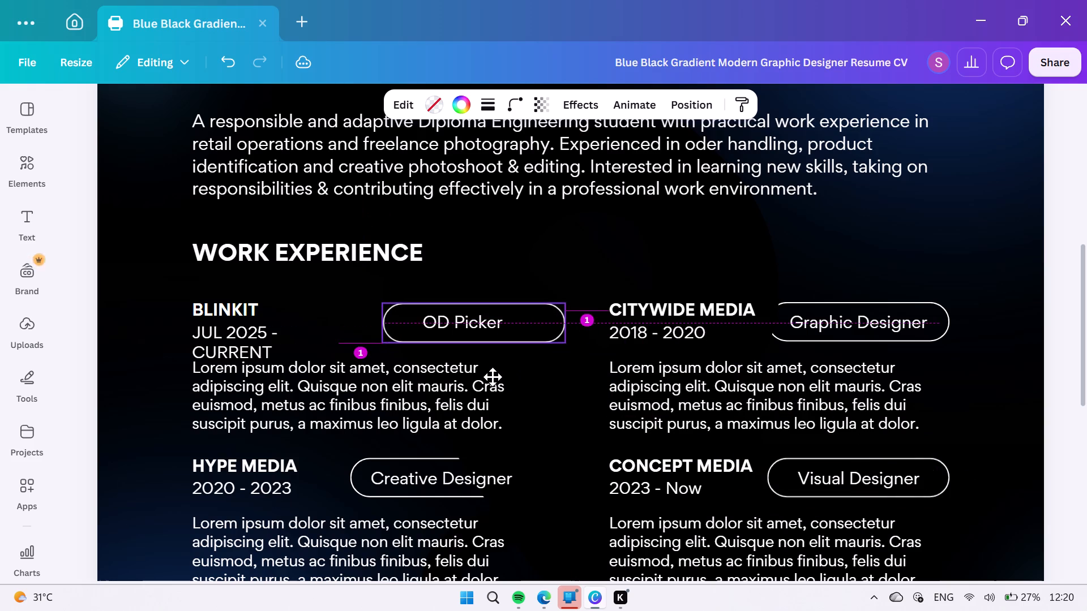
drag(493, 377, 493, 376)
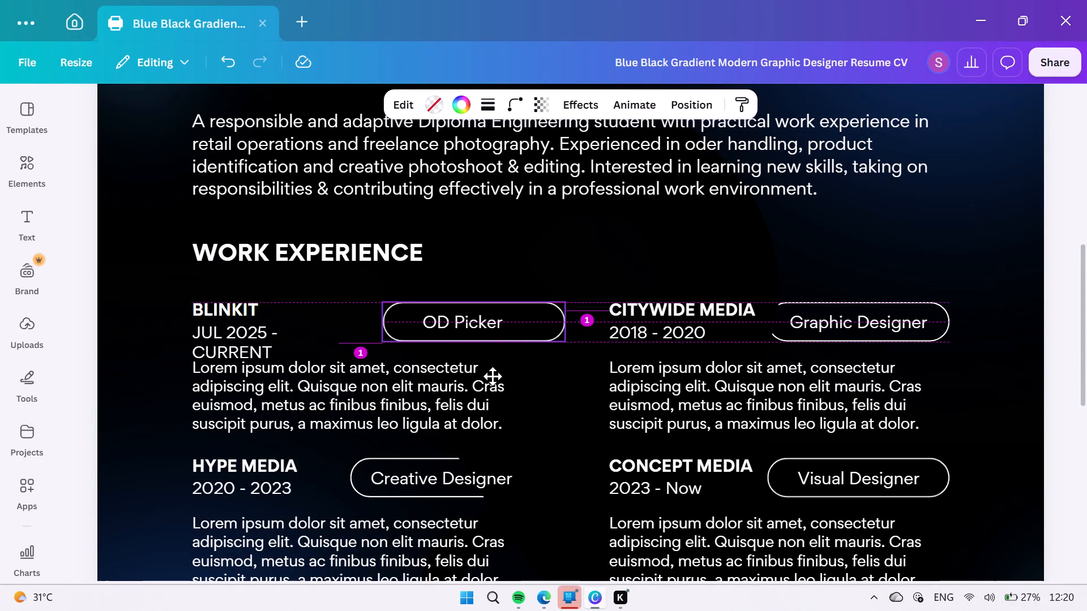
drag(493, 376, 487, 376)
click(553, 431)
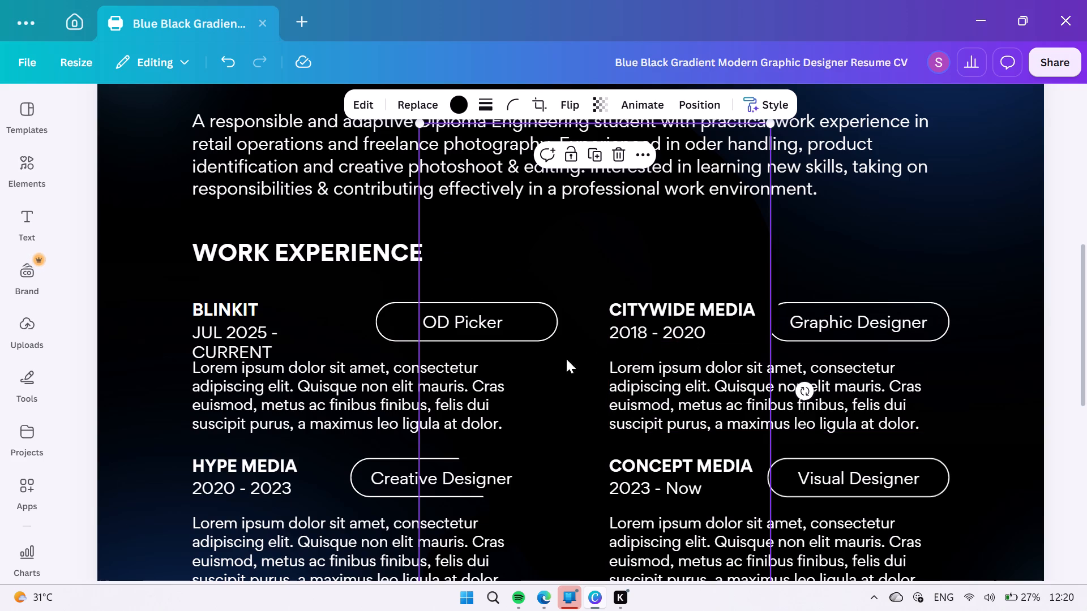
Widen the BLINKIT date text box so JUL 2025 - CURRENT fits on one line without overlapping the OD Picker outline.
click(287, 351)
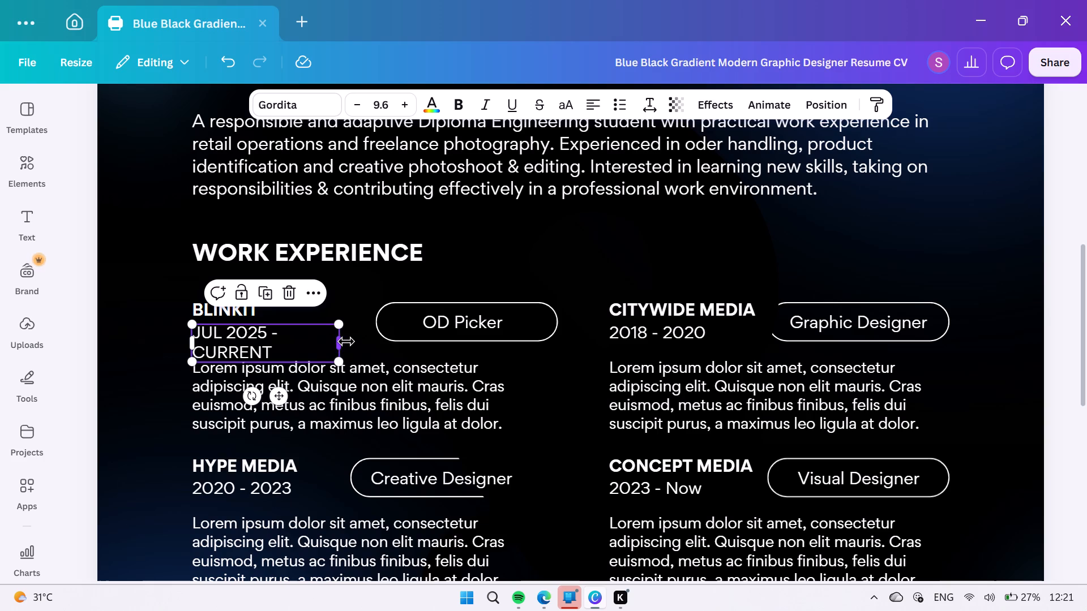
drag(346, 341, 386, 342)
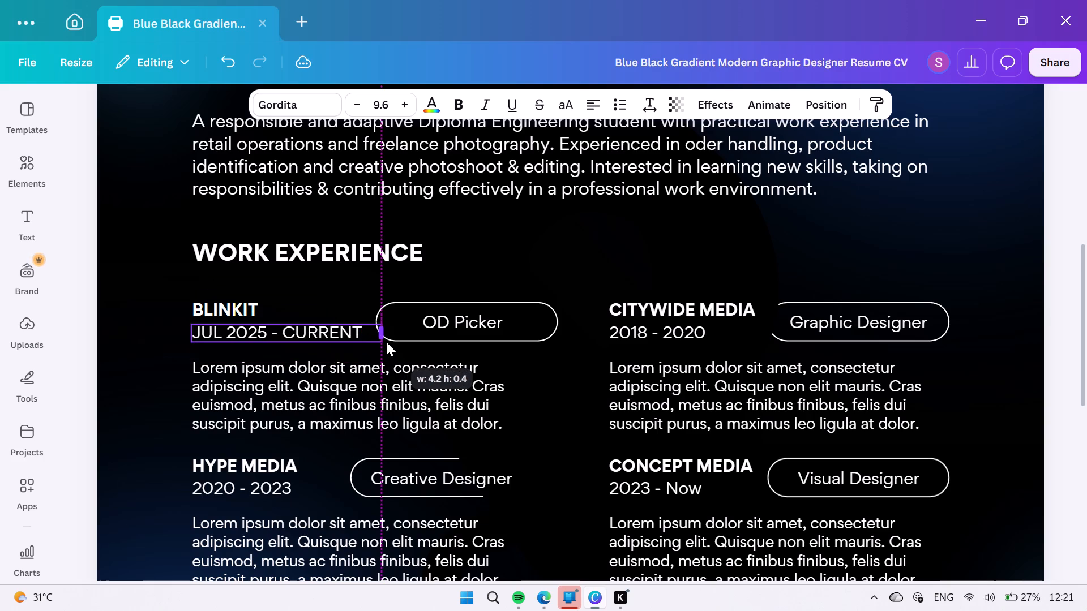
drag(386, 342, 379, 342)
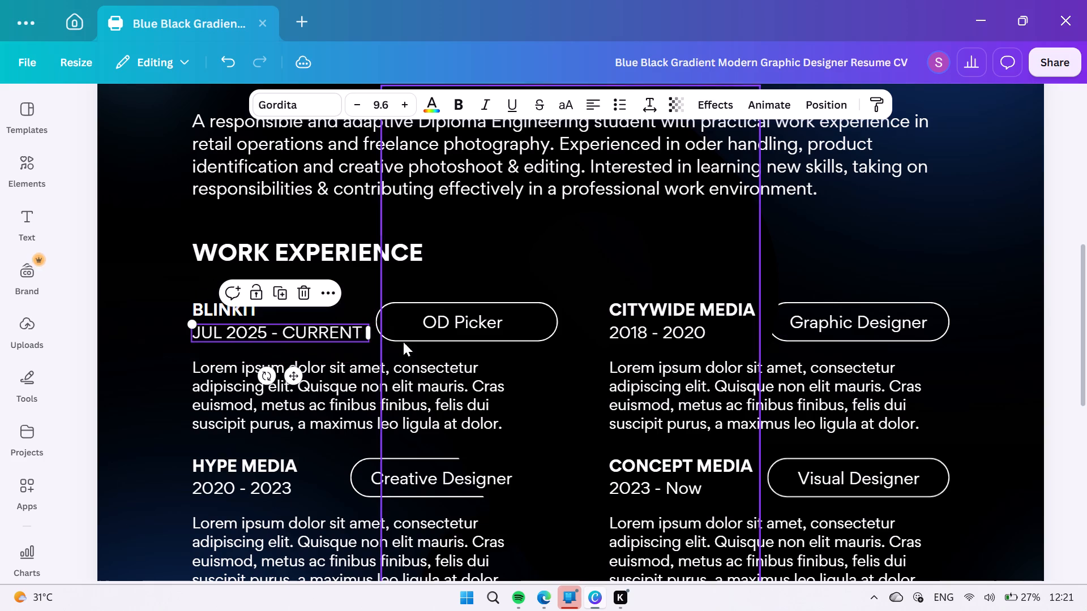
click(484, 350)
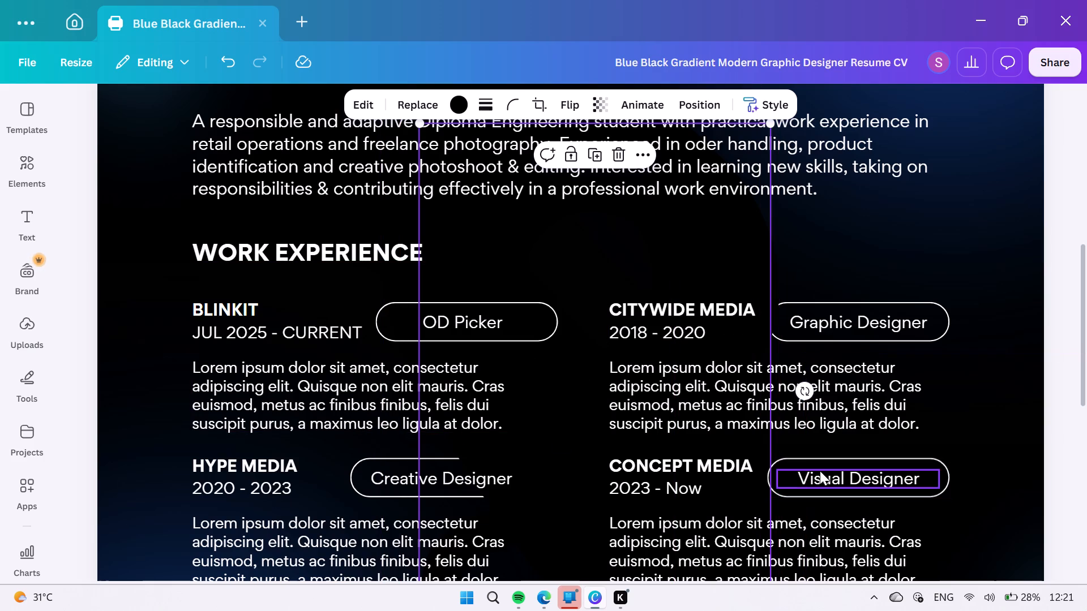
Replace the Graphic Designer job title in the CITYWIDE MEDIA entry with Freelance Photographer.
click(815, 338)
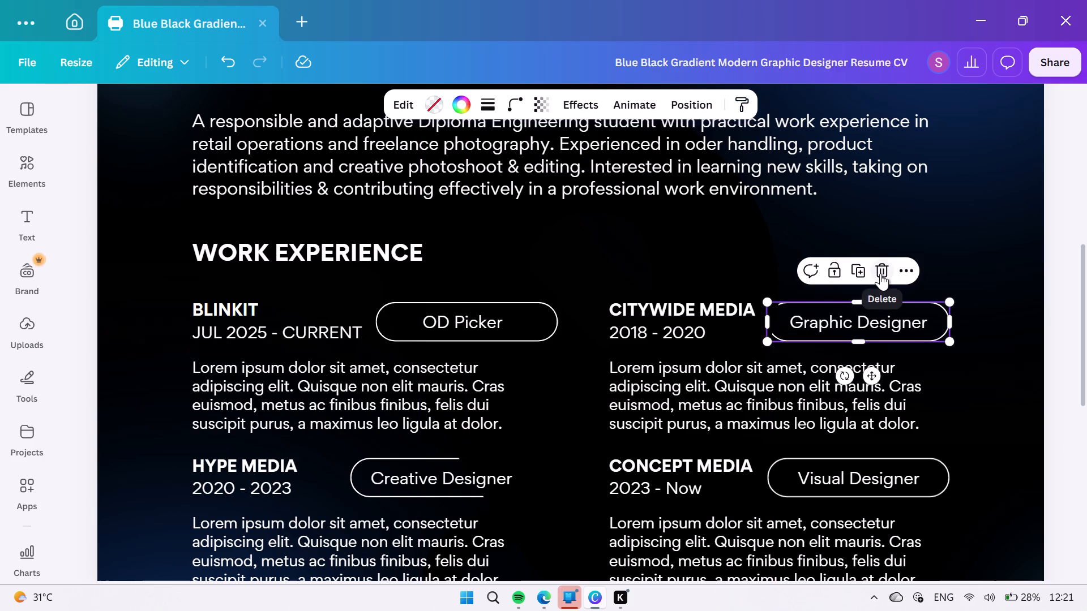
click(875, 317)
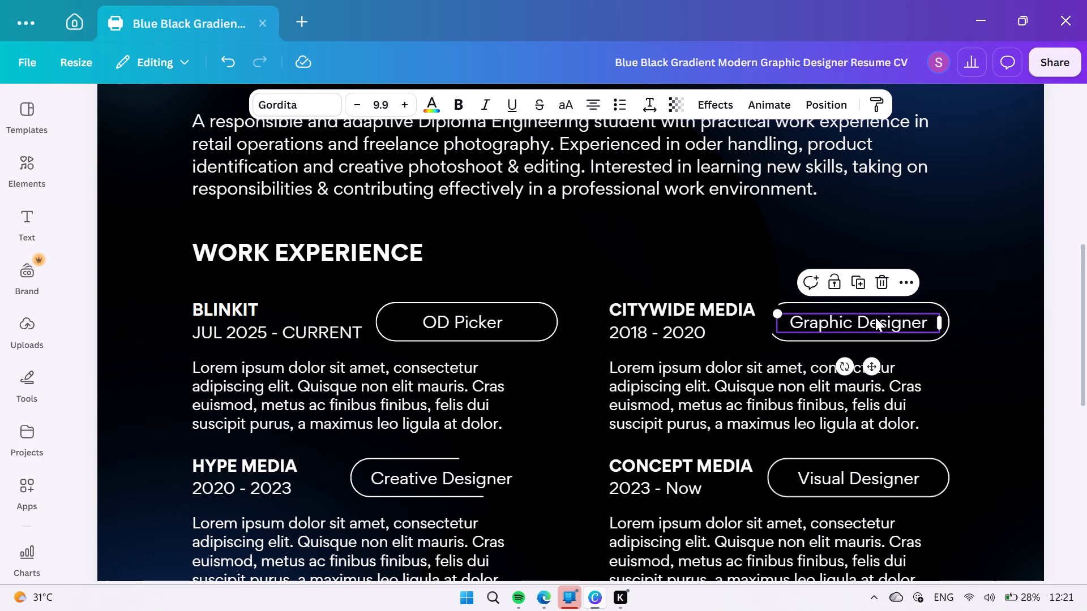
click(875, 317)
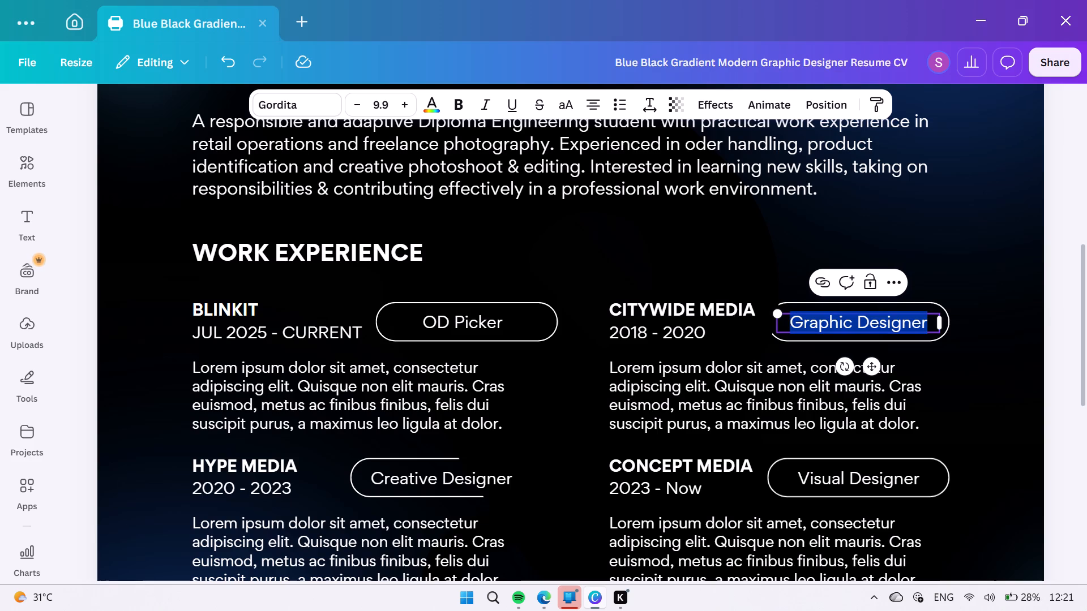
key(f)
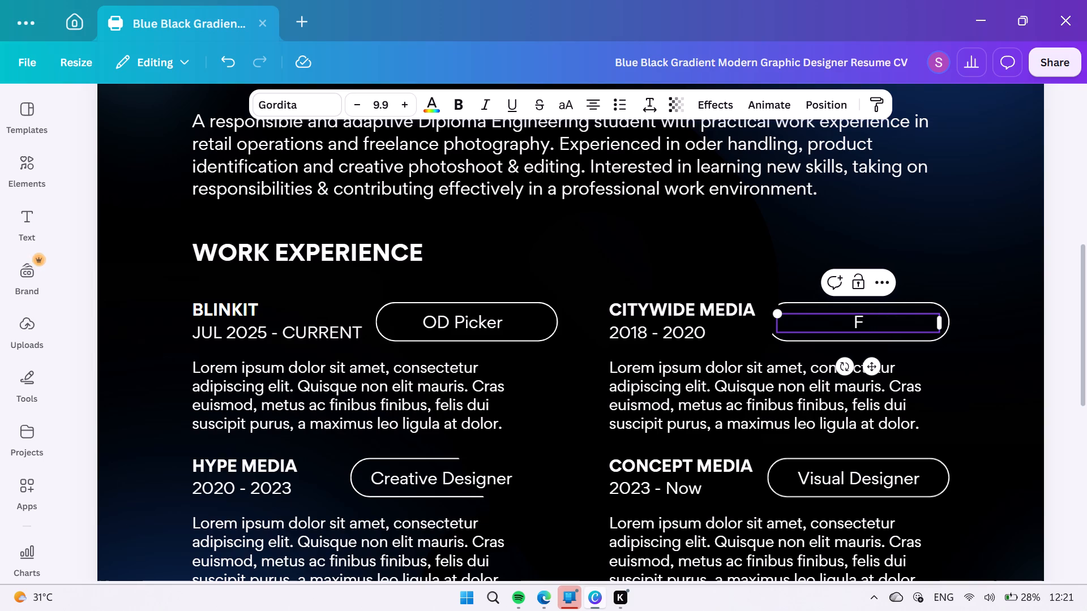
text(ree)
text(lance)
key(space)
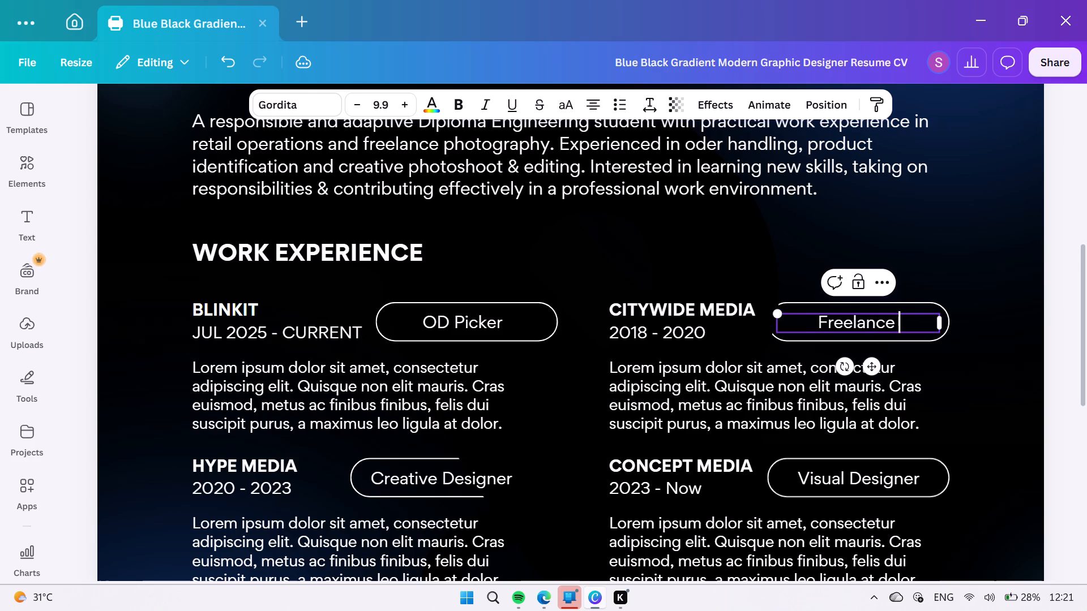
text(Photogrsa)
key(BackSpace)
text(apher)
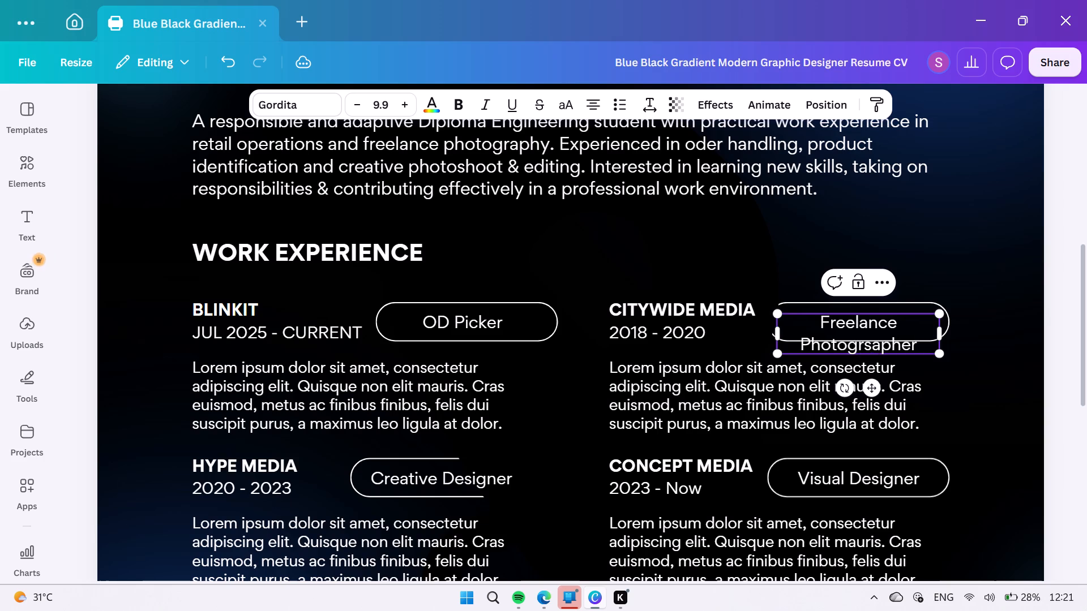
click(869, 342)
key(BackSpace)
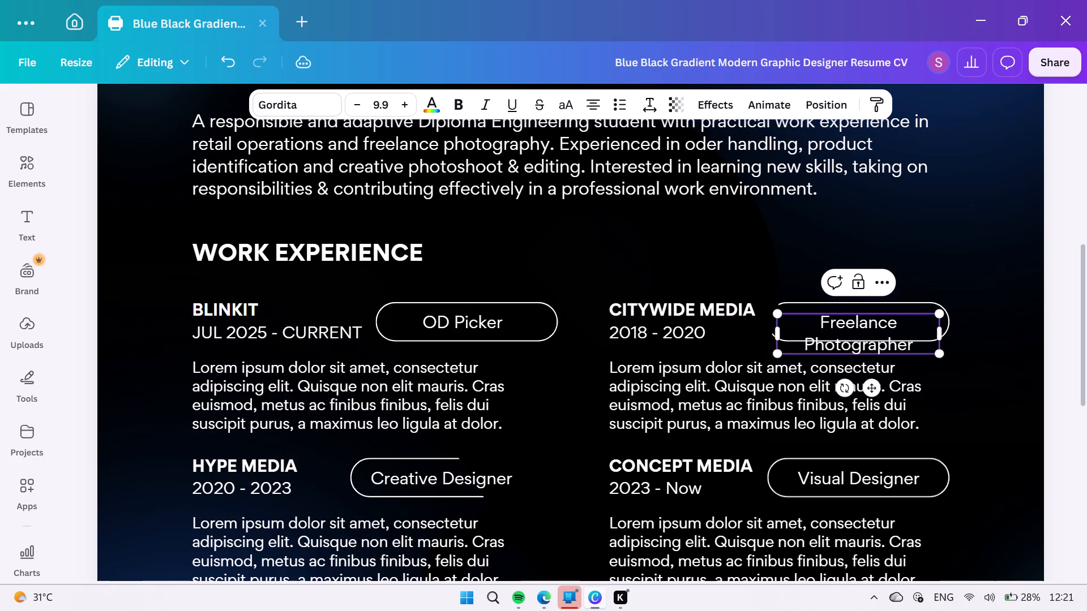
Widen the Freelance Photographer text box in the CITYWIDE MEDIA entry so the title fits on one line.
click(938, 333)
drag(940, 332, 948, 330)
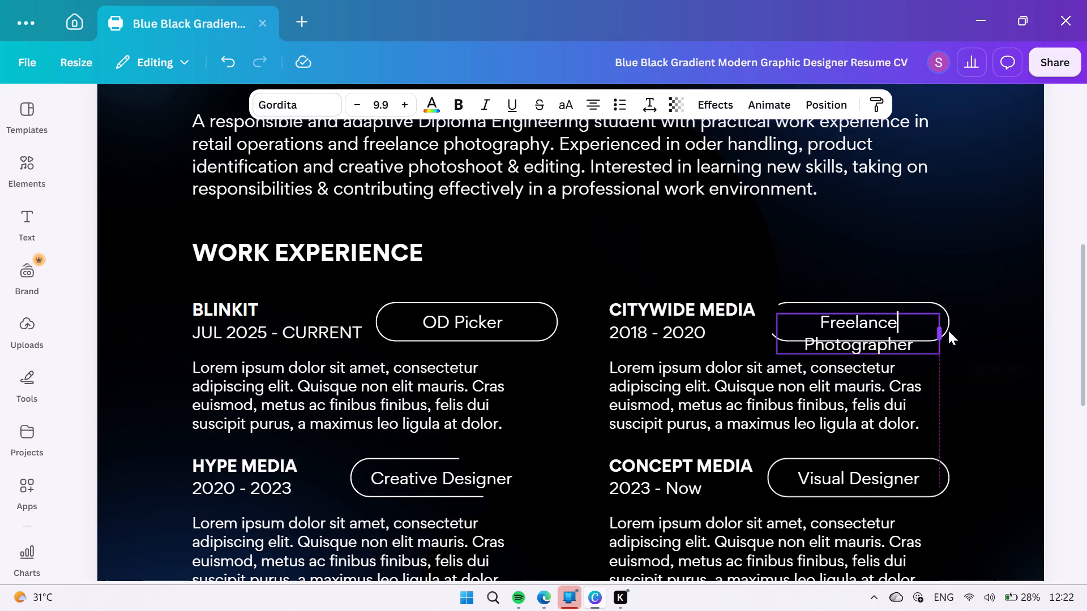
drag(948, 330, 979, 326)
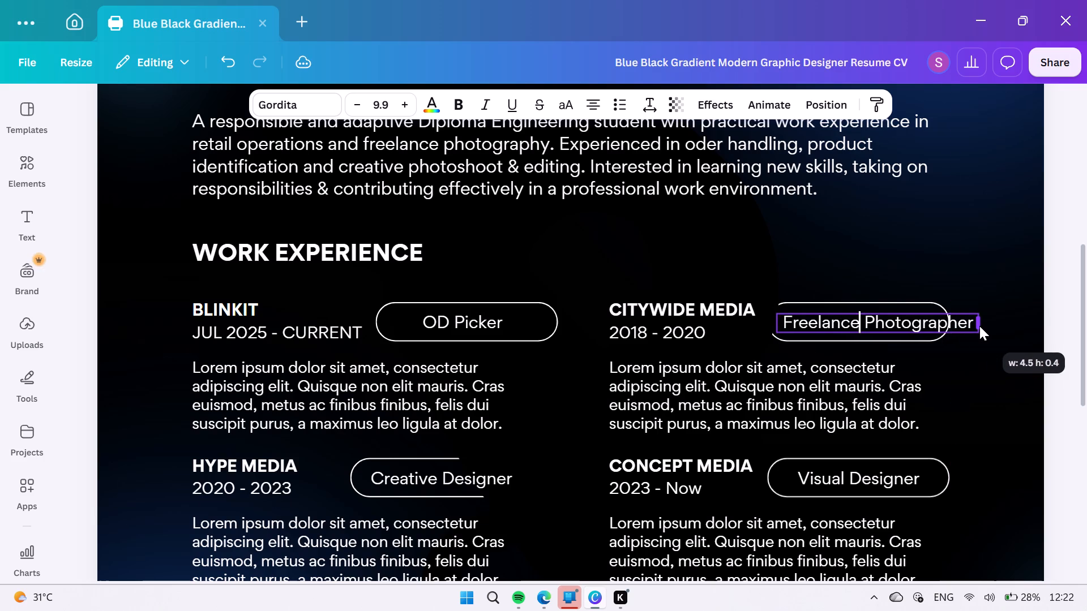
drag(979, 326, 983, 322)
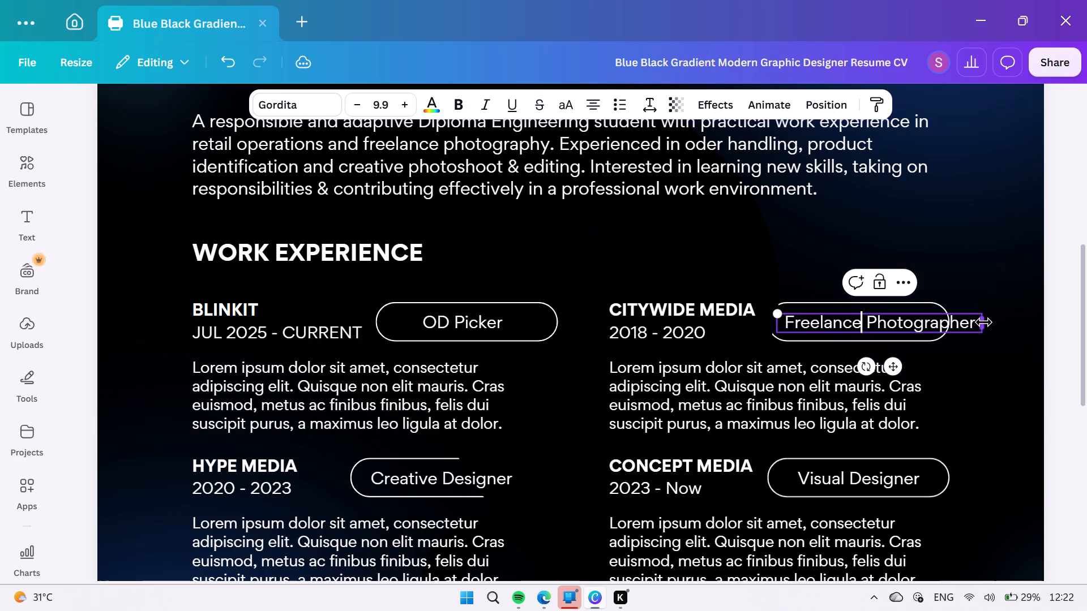
Delete the broken pill outline around Freelance Photographer in the CITYWIDE MEDIA entry.
click(887, 345)
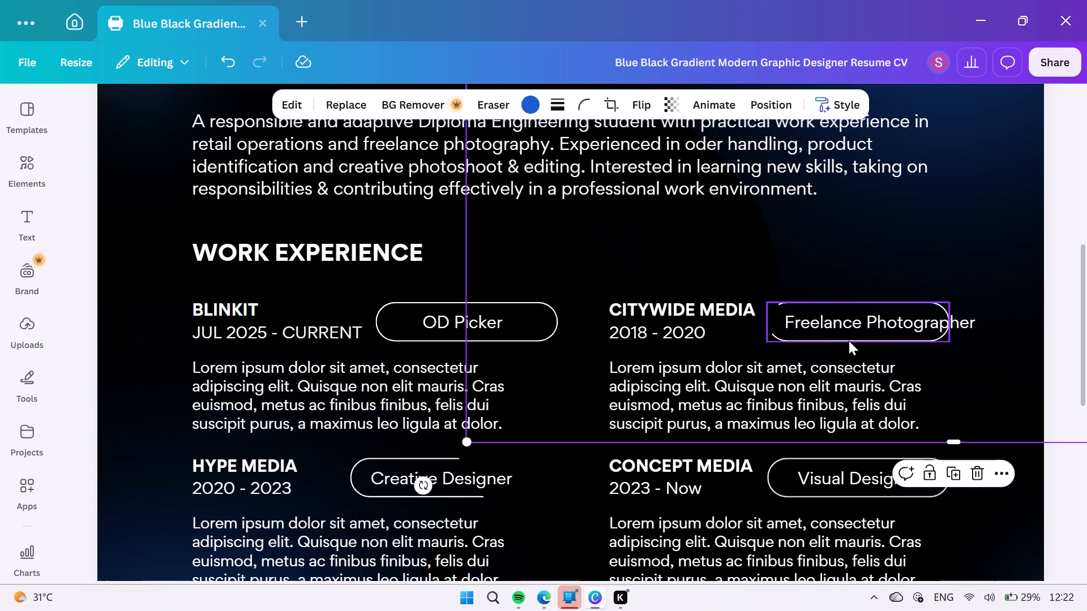
click(848, 340)
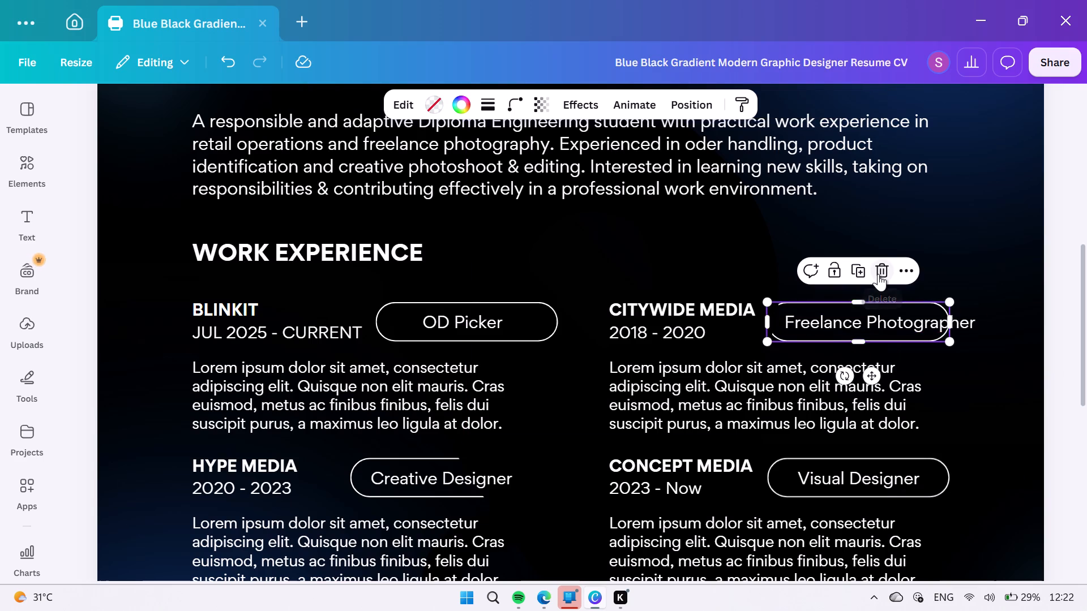
click(878, 274)
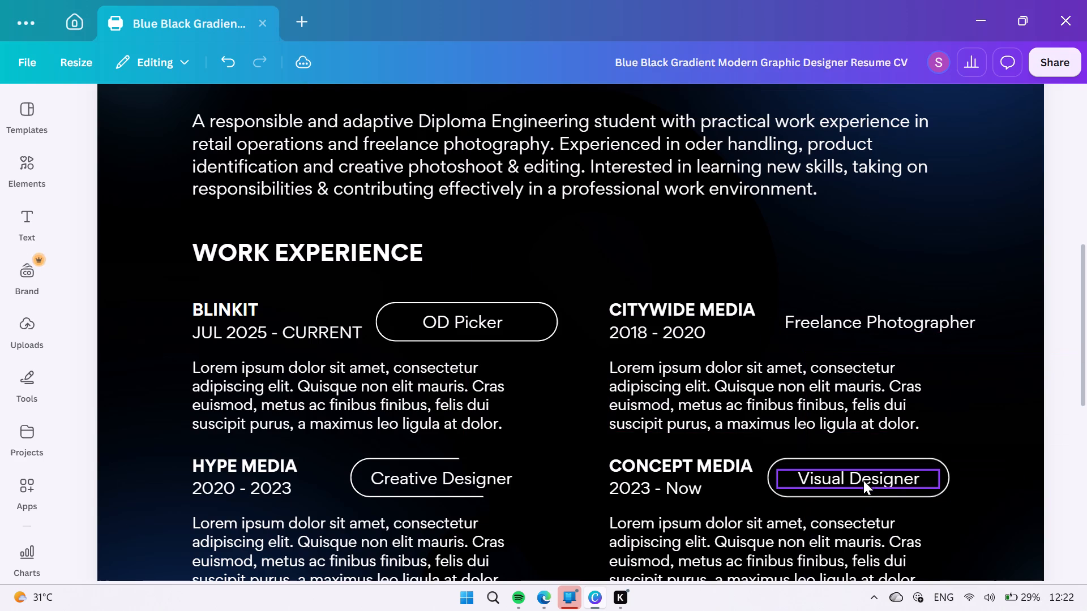
Duplicate the intact pill outline around Visual Designer and move the copy up over the Freelance Photographer title.
click(859, 491)
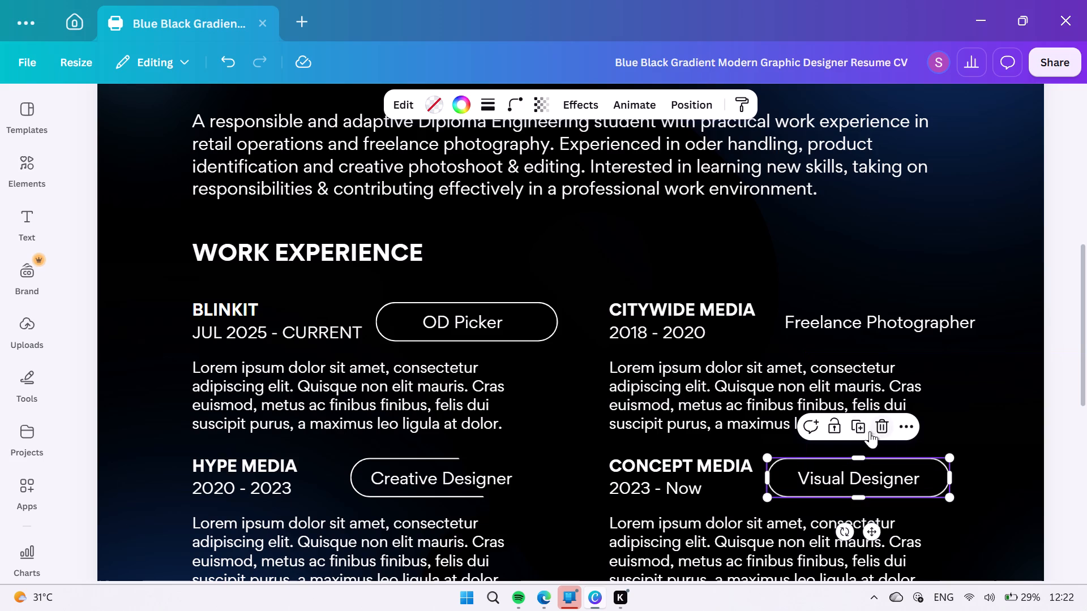
click(859, 429)
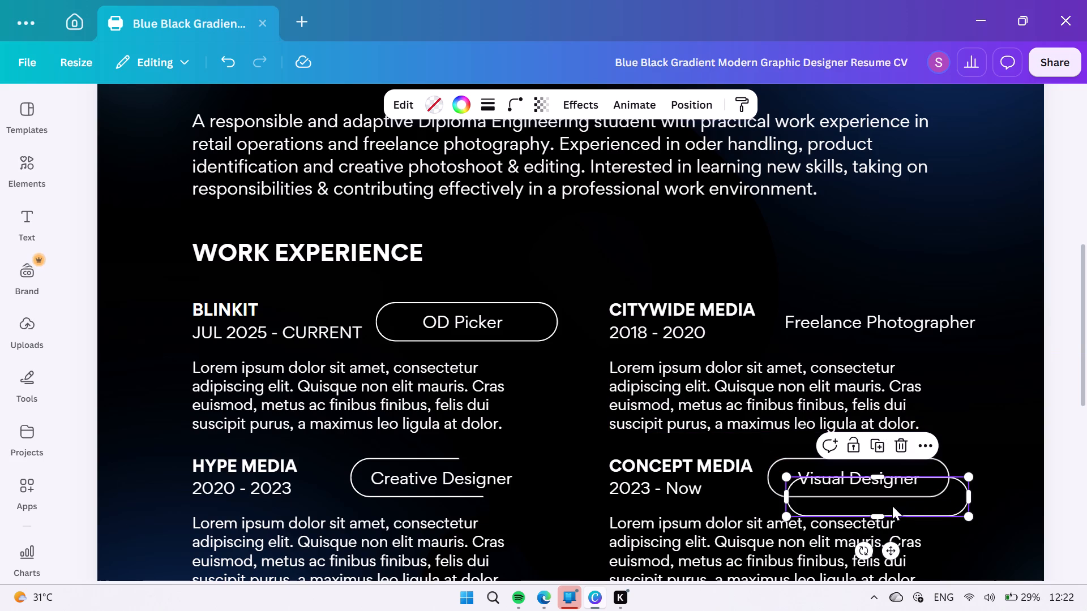
drag(891, 548, 896, 468)
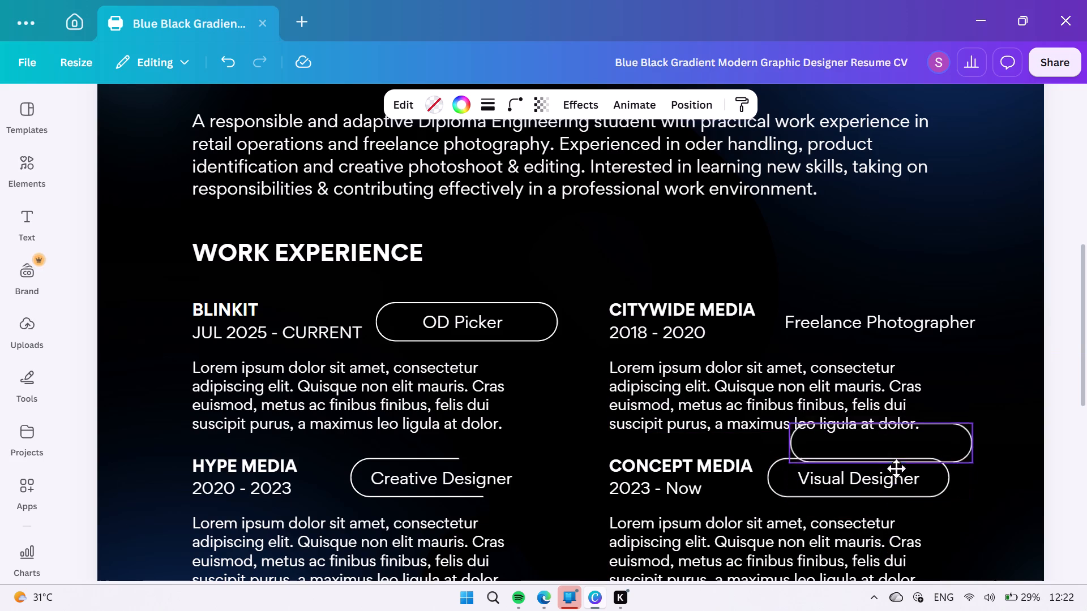
drag(896, 468, 885, 373)
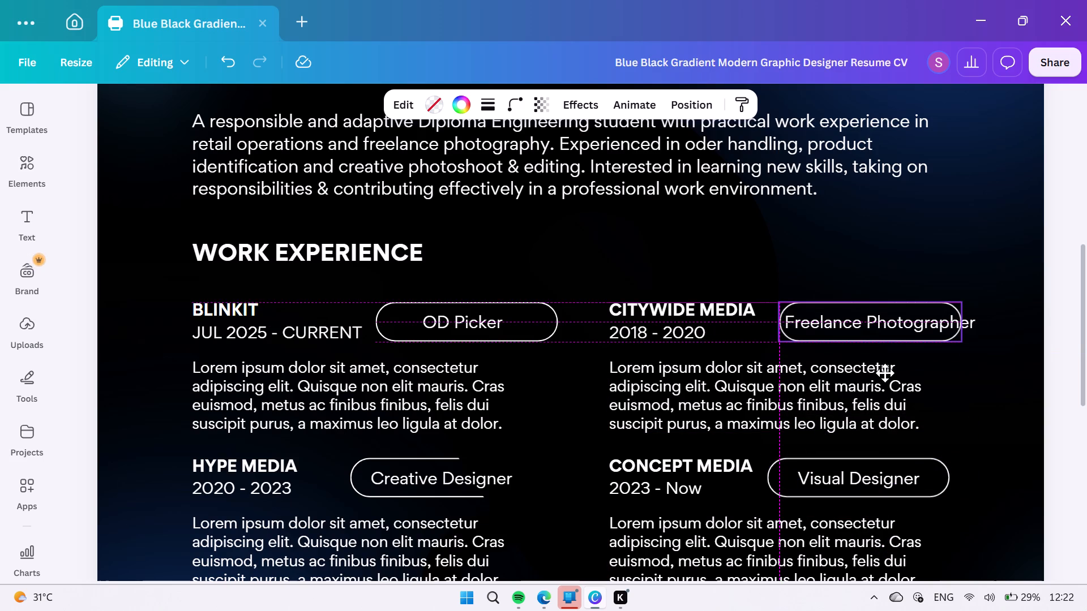
drag(885, 373, 891, 372)
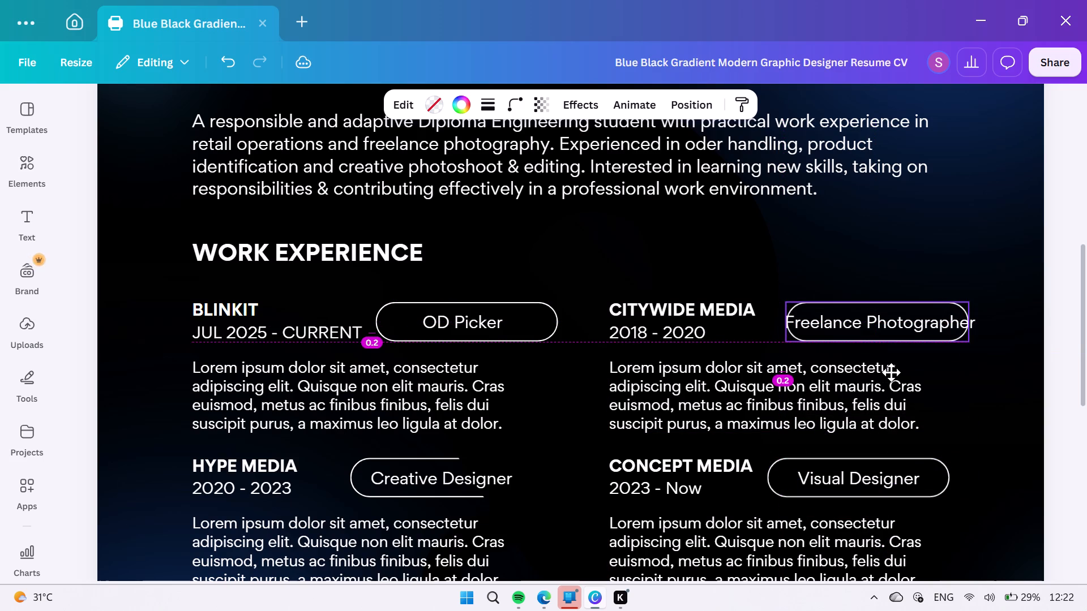
drag(891, 372, 893, 372)
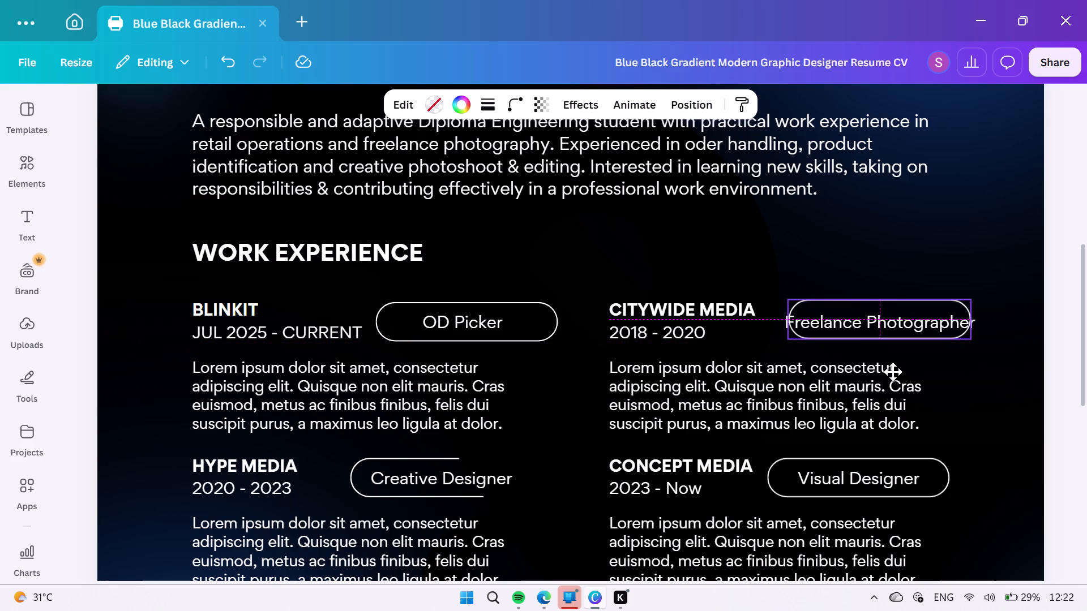
drag(893, 372, 894, 372)
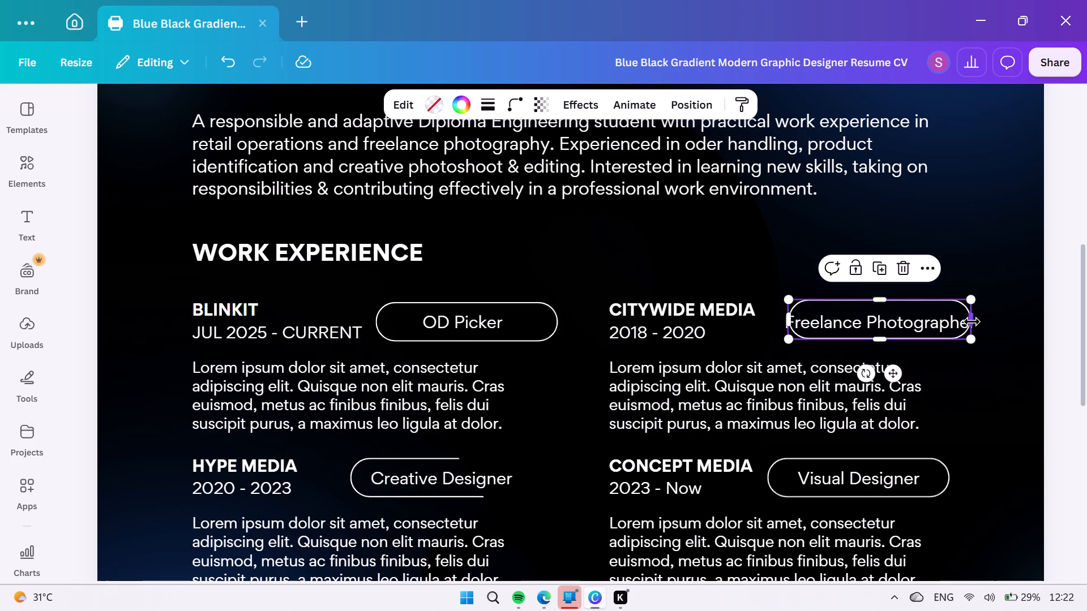
Widen the copied pill outline to enclose the whole Freelance Photographer title and align it level with the OD Picker outline.
drag(972, 321, 1014, 317)
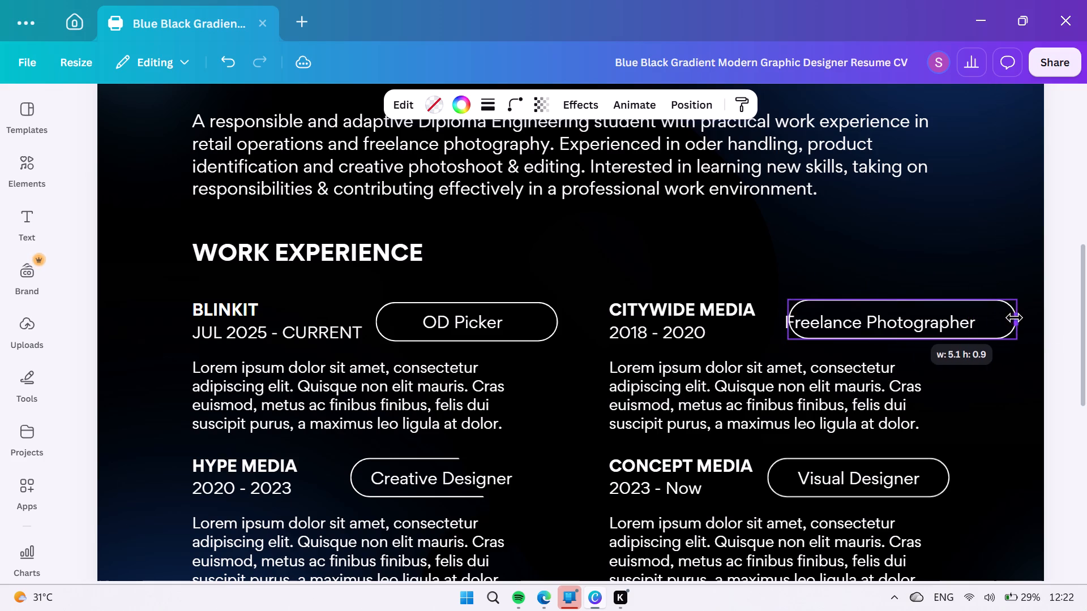
drag(1014, 317, 1009, 319)
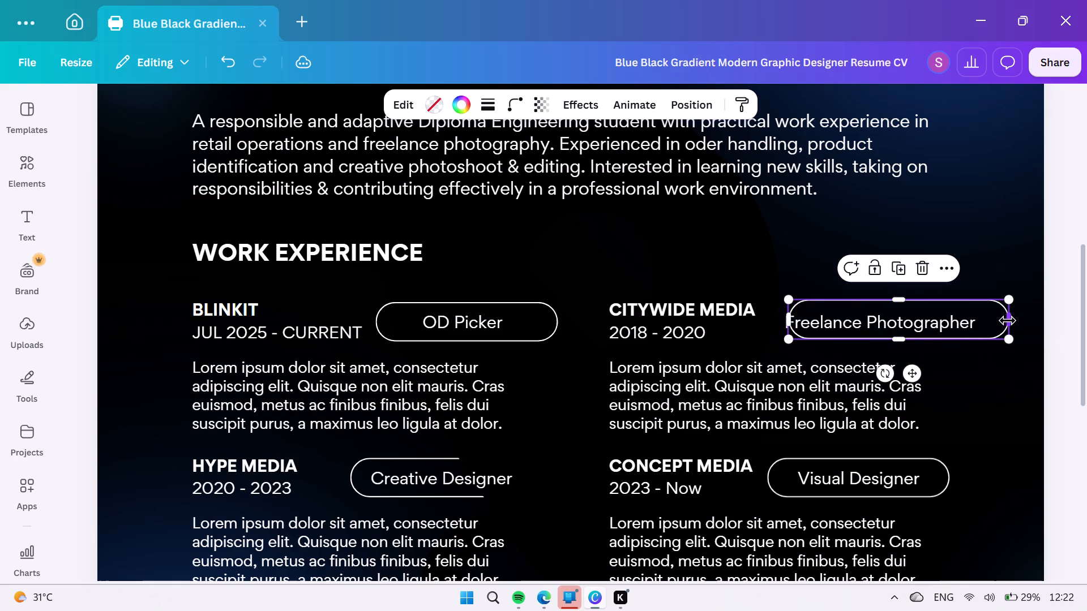
drag(914, 373, 913, 373)
drag(913, 373, 900, 376)
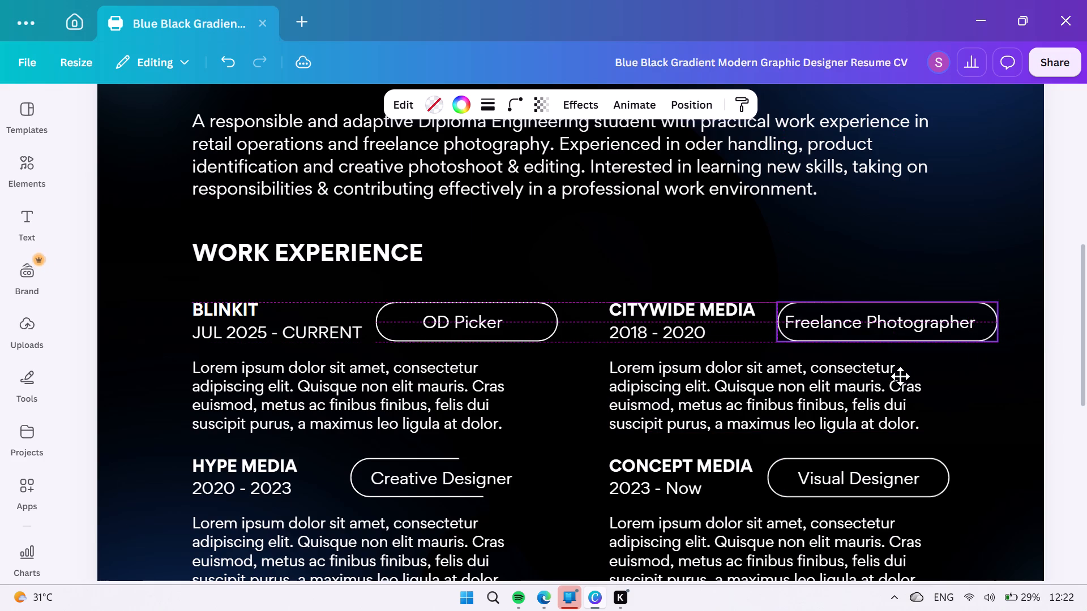
drag(900, 376, 900, 375)
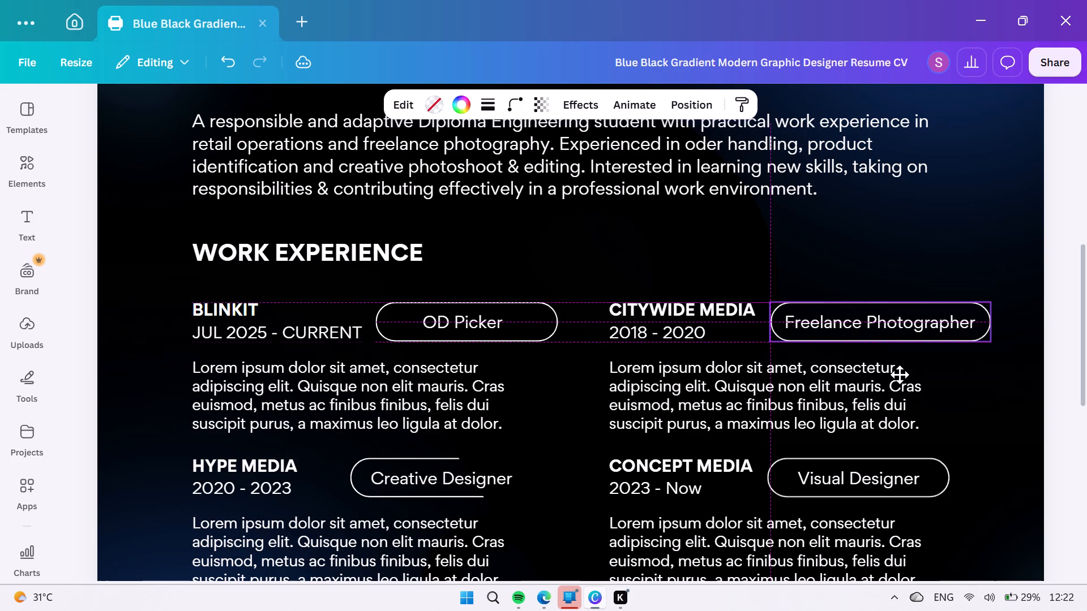
drag(900, 375, 893, 373)
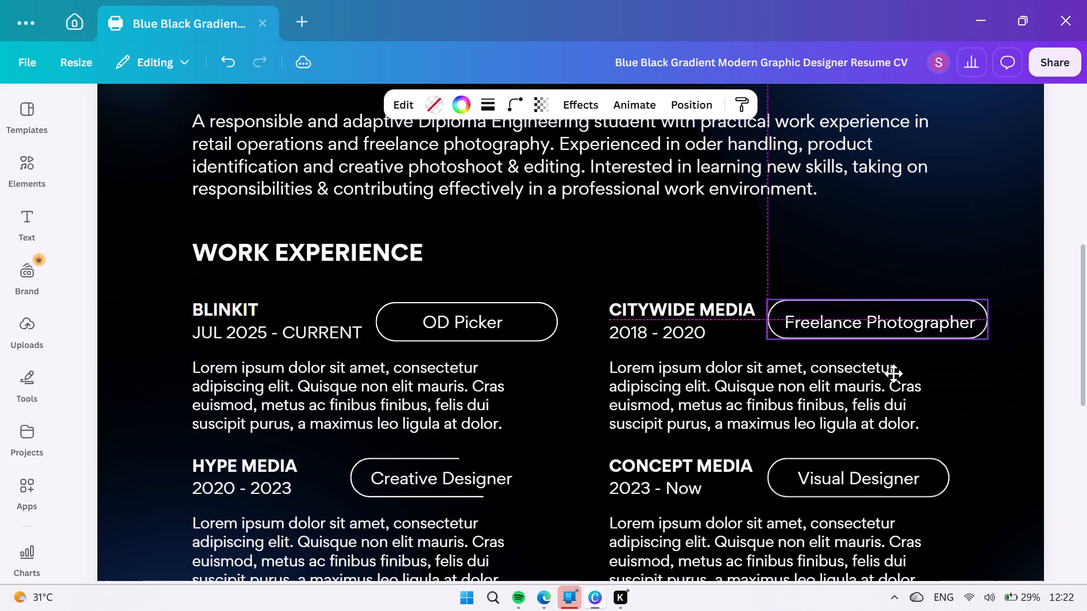
drag(893, 373, 893, 375)
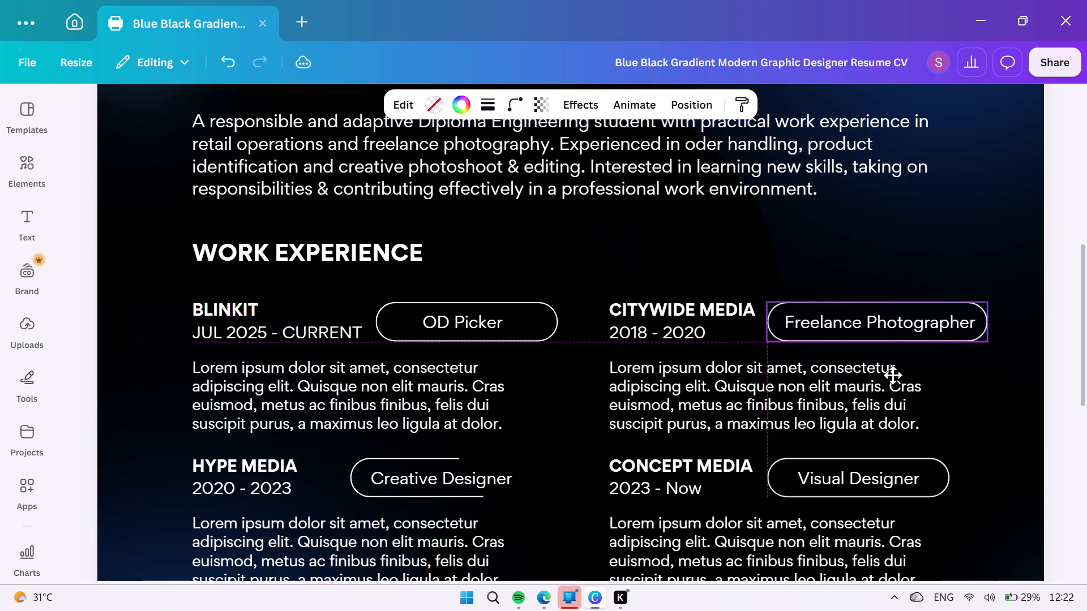
drag(893, 375, 891, 376)
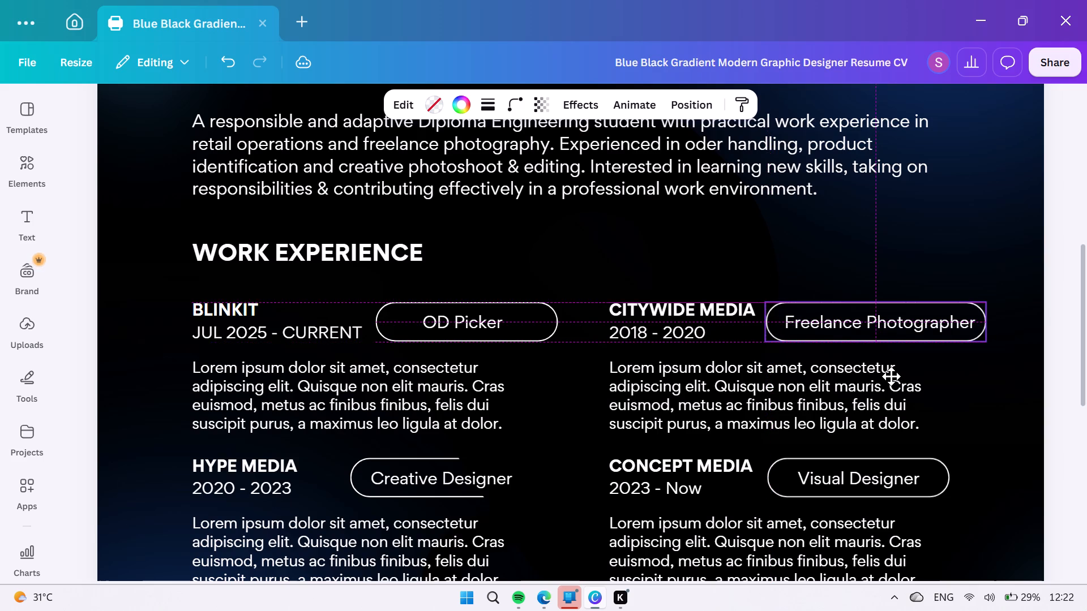
drag(891, 376, 895, 376)
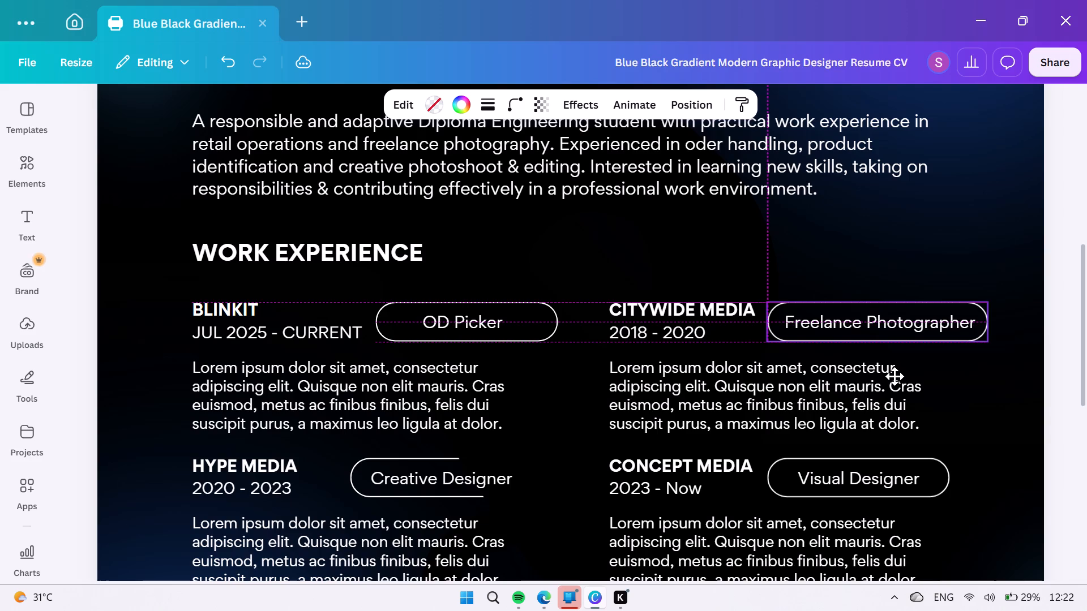
drag(895, 376, 896, 376)
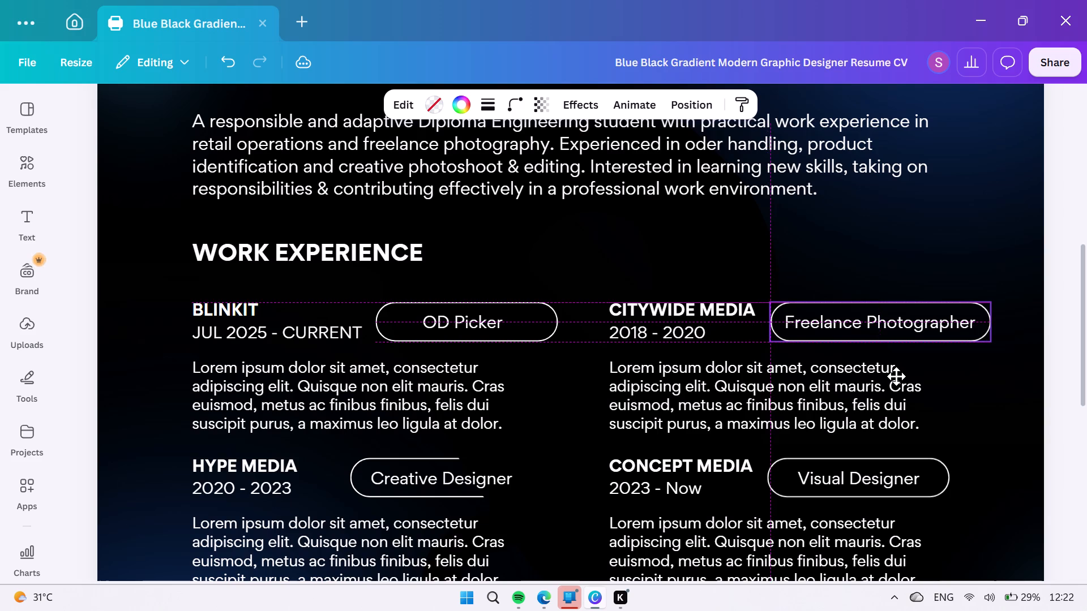
drag(896, 376, 893, 376)
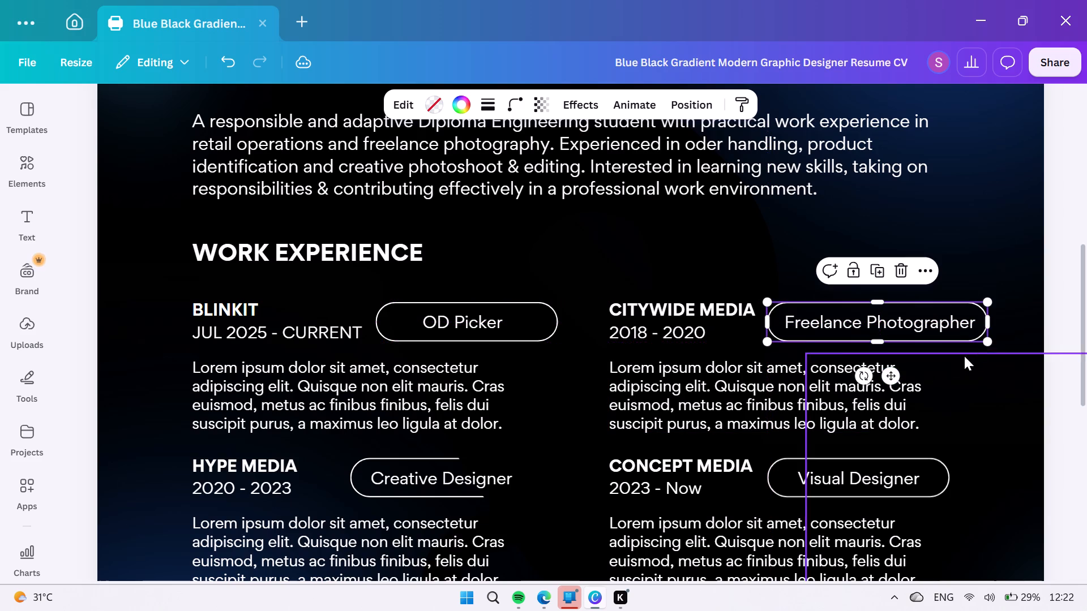
Narrow the Freelance Photographer outline slightly and recentre it around the title, clear of the CITYWIDE MEDIA heading.
drag(989, 325, 980, 325)
drag(891, 377, 914, 375)
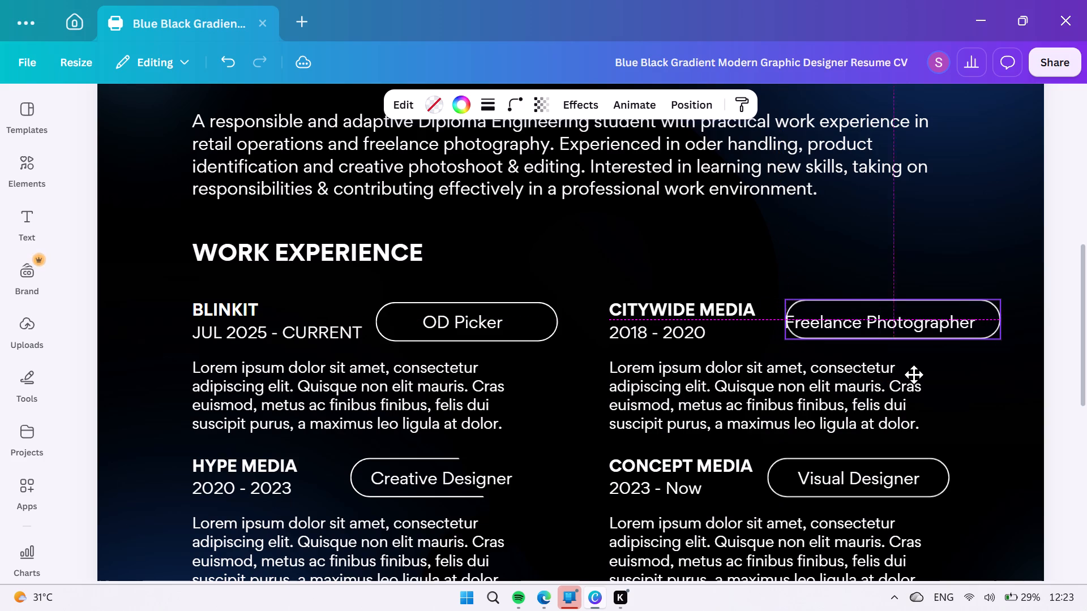
drag(914, 375, 902, 377)
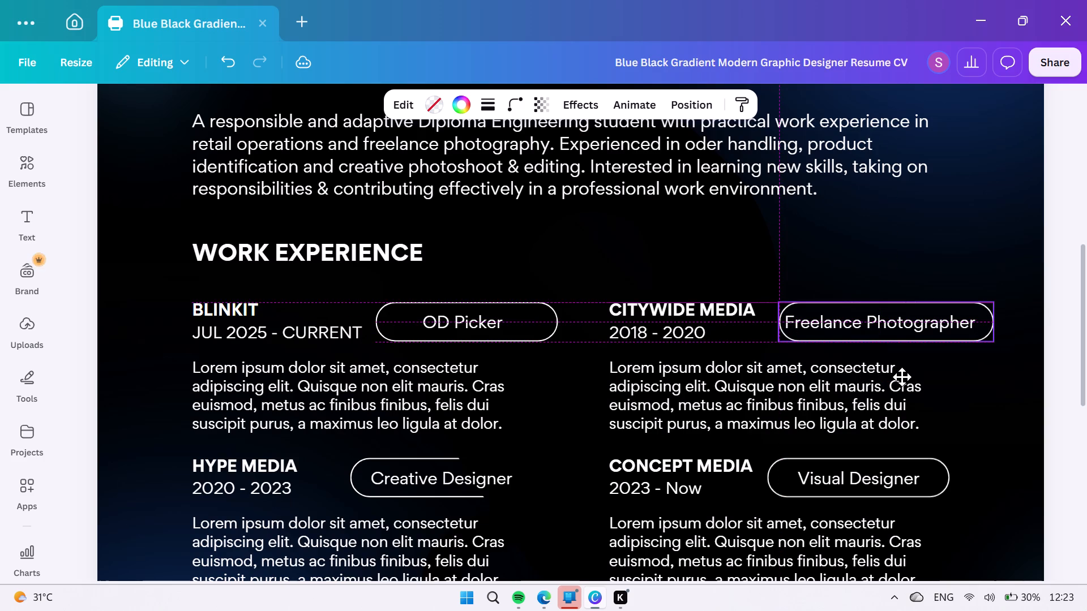
drag(902, 377, 897, 377)
click(988, 413)
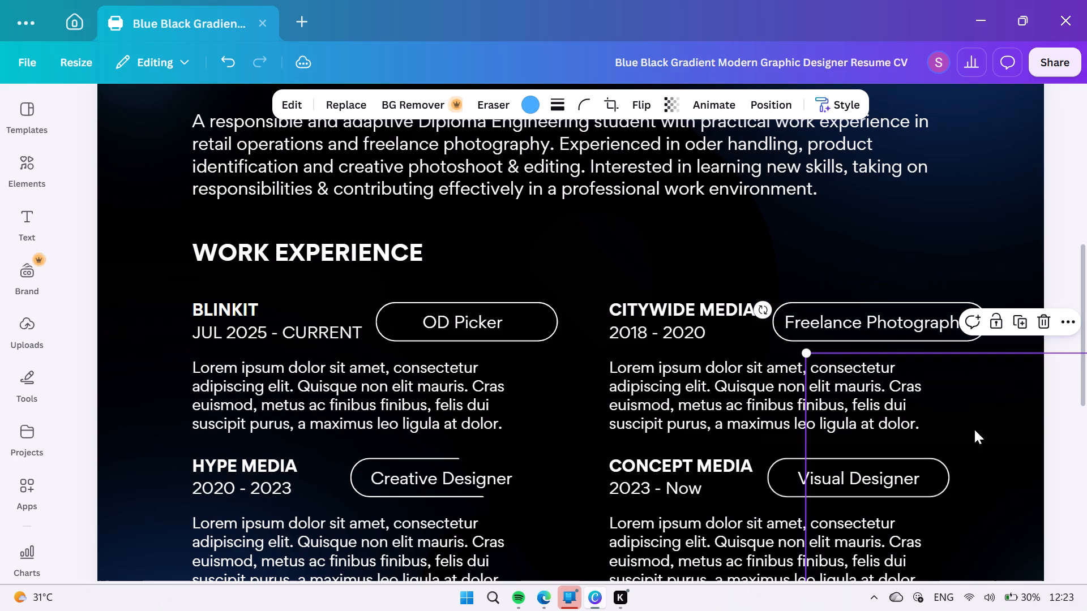
Delete the HYPE MEDIA entry's company name, 2020 - 2023 date, description paragraph and Creative Designer title.
click(565, 470)
scroll(533, 476, down, 1)
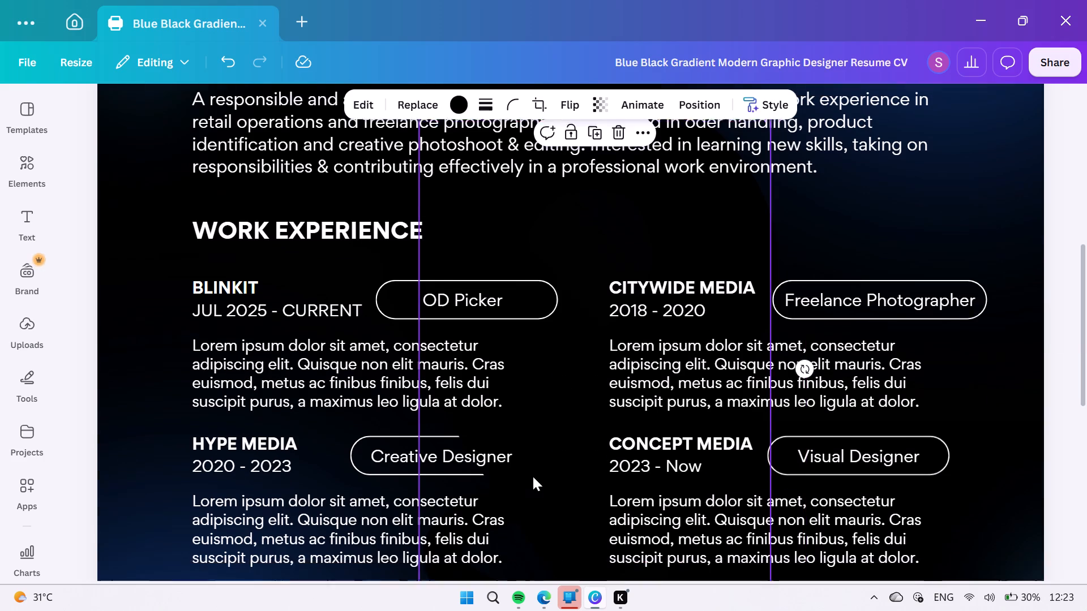
scroll(533, 476, down, 1)
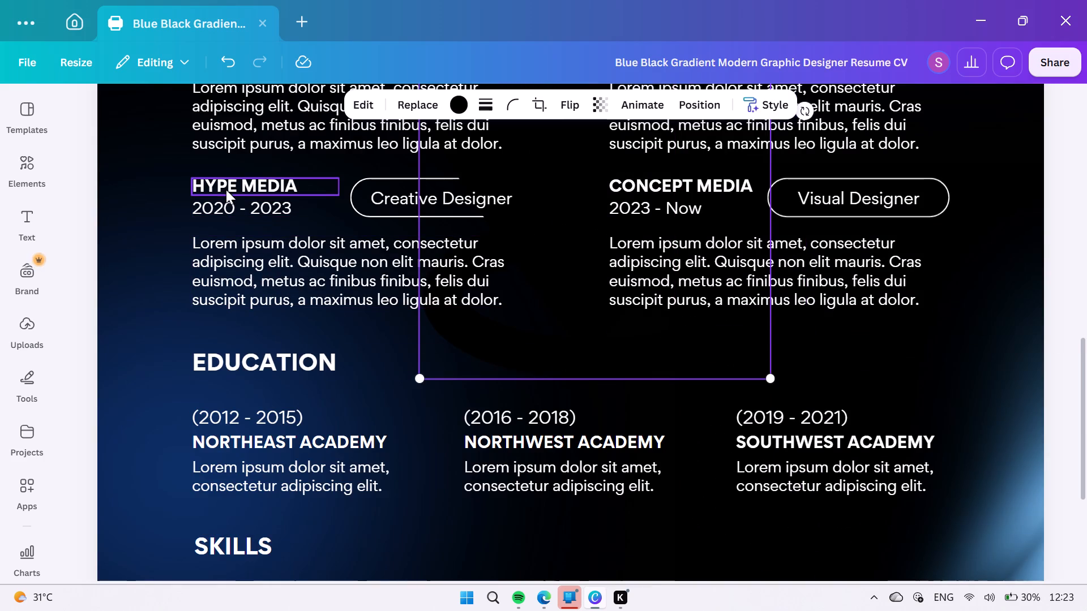
click(225, 190)
click(288, 149)
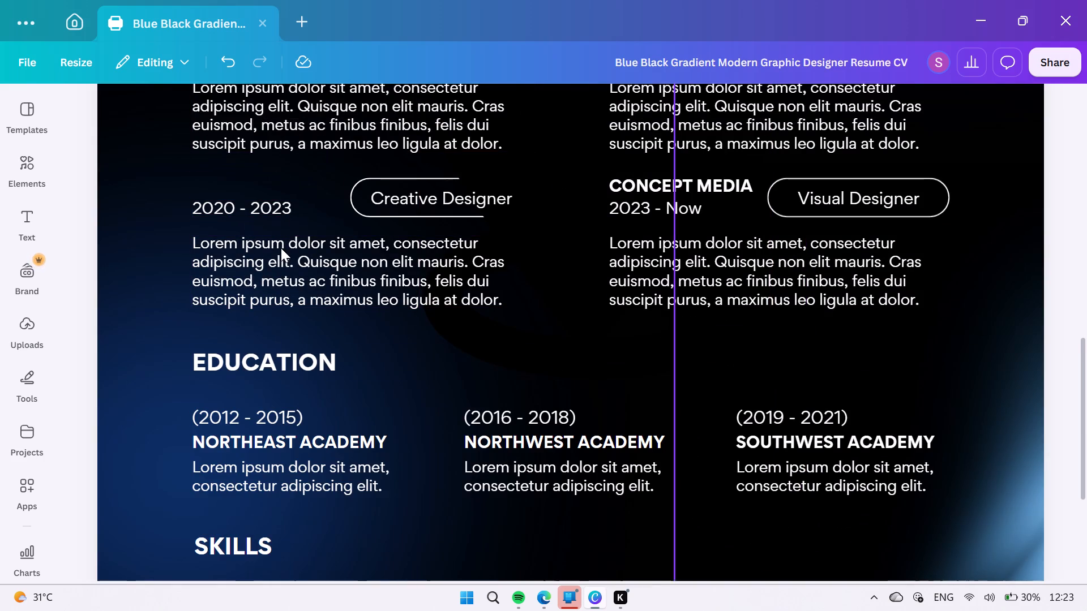
click(277, 202)
click(286, 169)
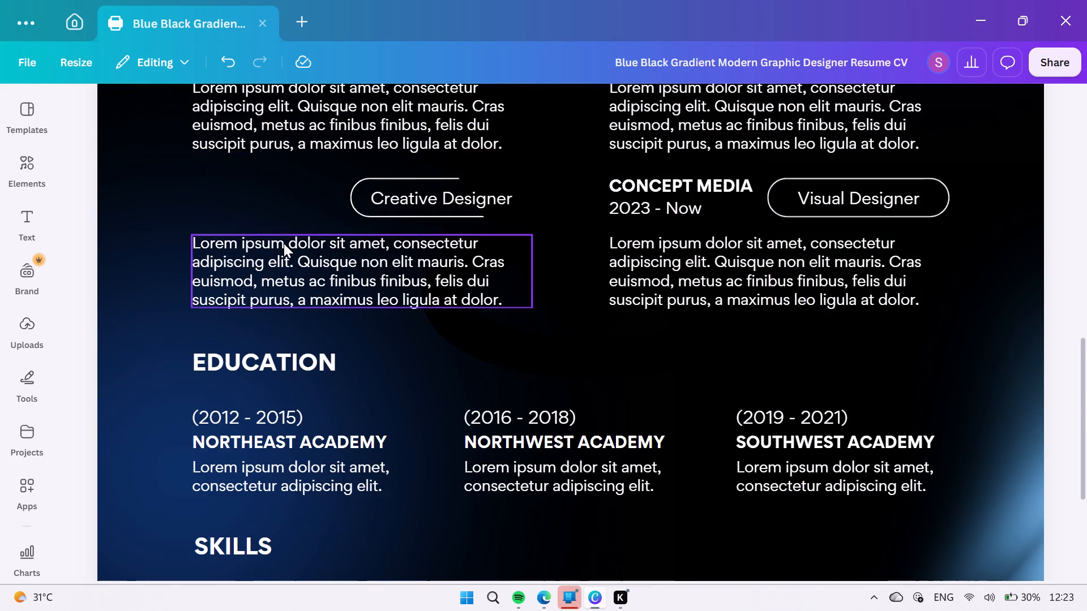
click(284, 243)
click(386, 204)
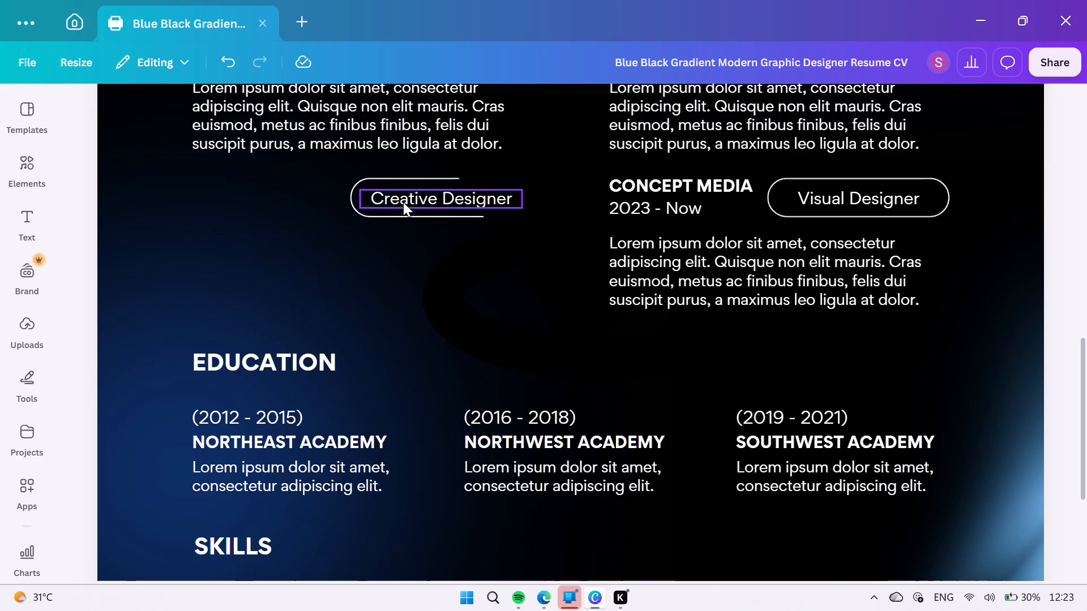
click(404, 201)
click(464, 162)
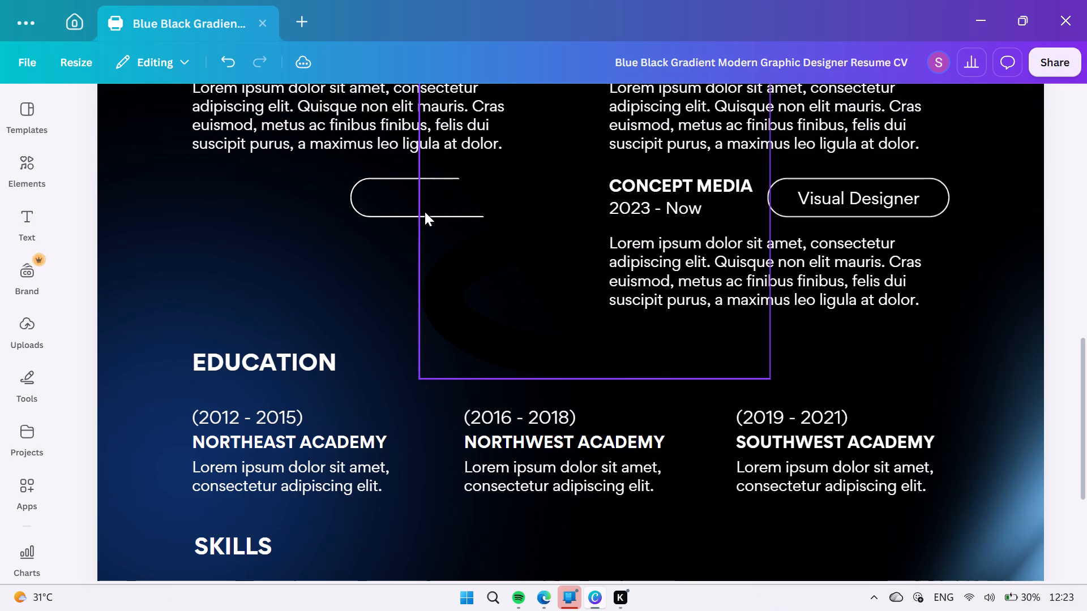
Delete the empty pill outline left over from the removed HYPE MEDIA entry.
click(413, 217)
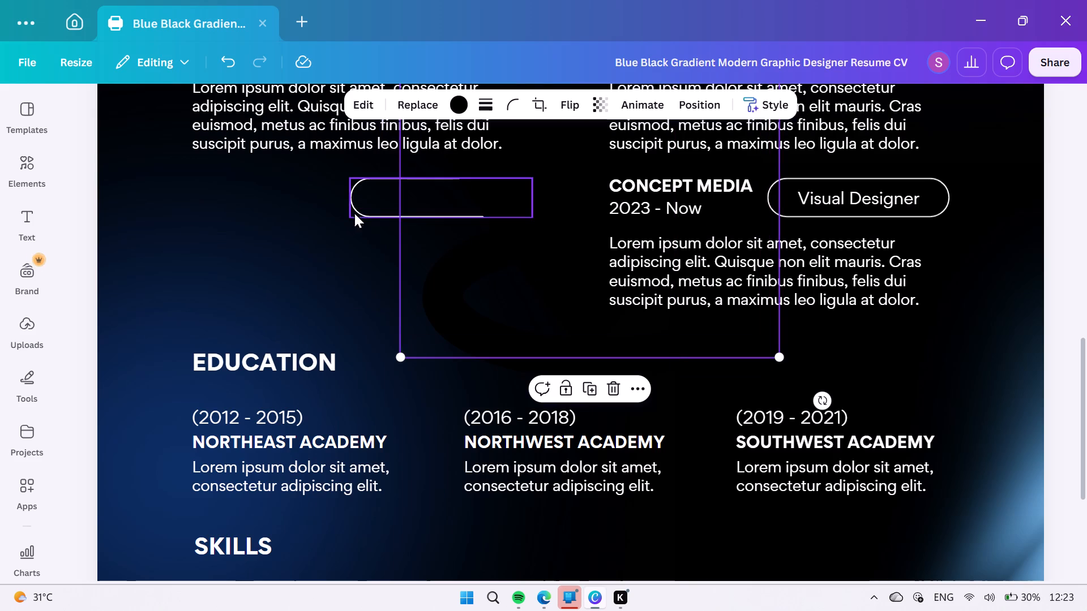
click(358, 213)
click(460, 144)
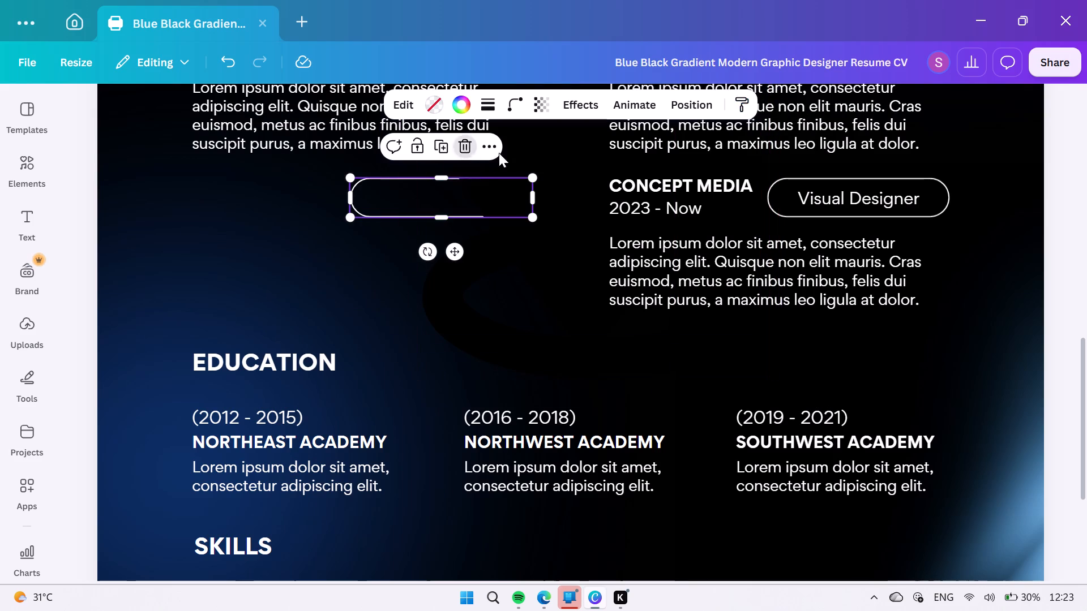
Delete the CONCEPT MEDIA entry's company name, Visual Designer title, pill outline, 2023 - Now date and description paragraph.
click(661, 187)
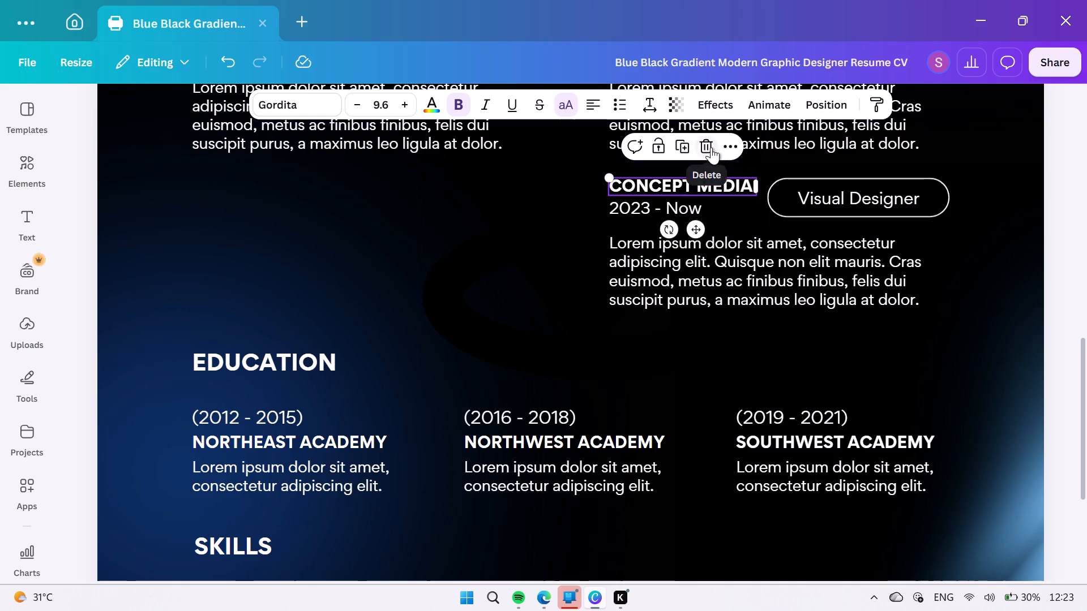
click(711, 147)
click(781, 201)
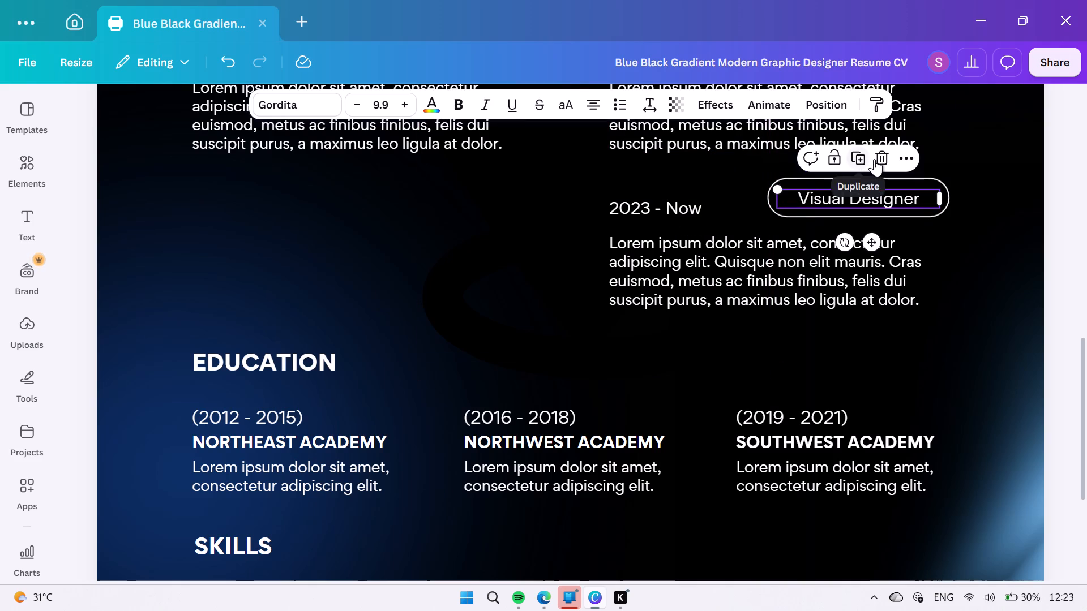
click(878, 158)
click(816, 205)
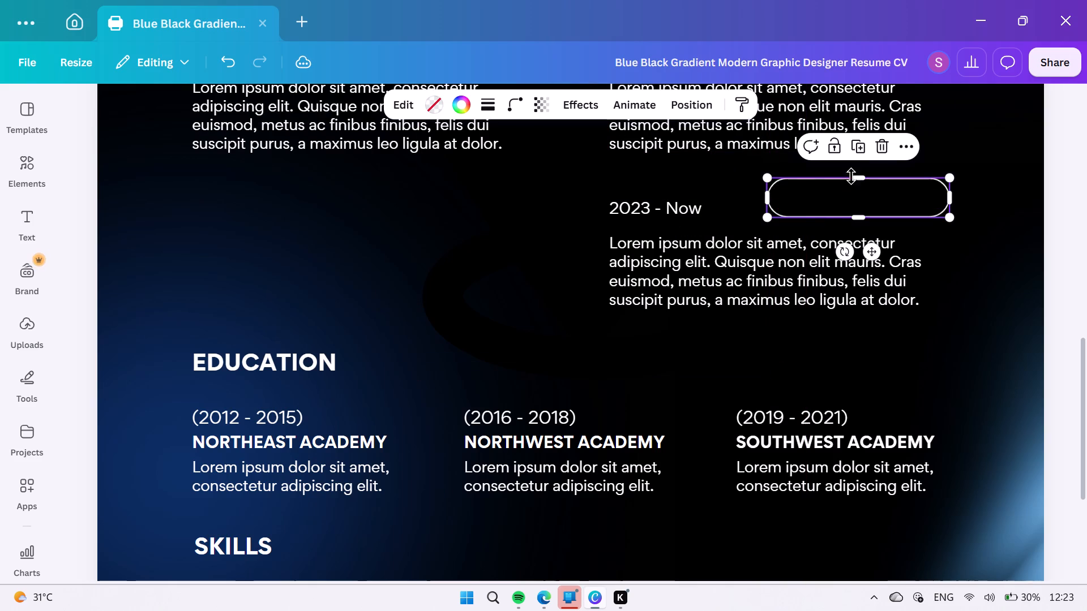
click(875, 148)
click(648, 215)
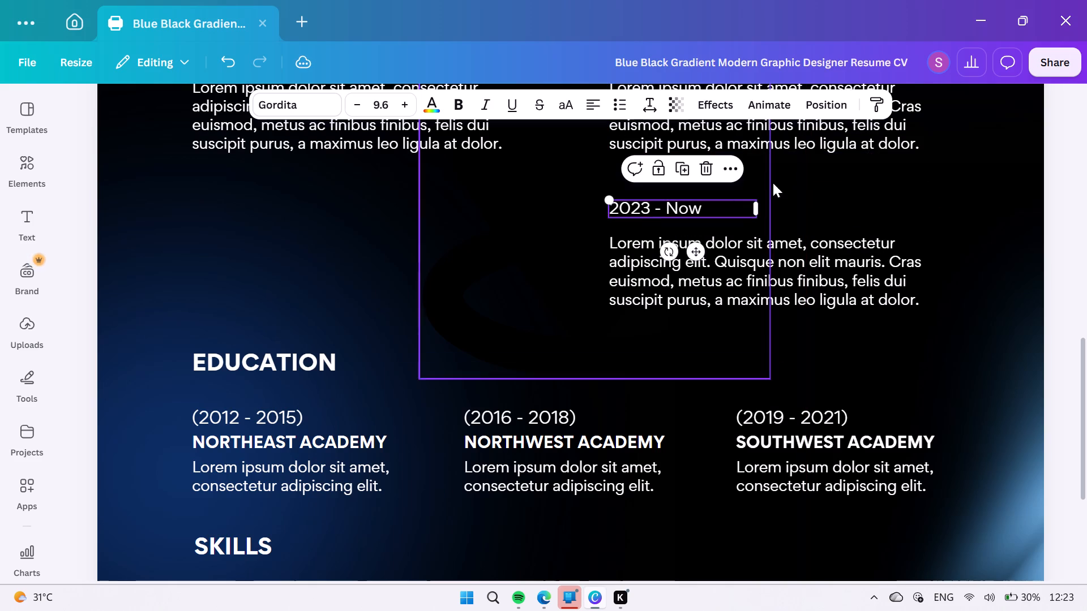
click(708, 177)
click(713, 251)
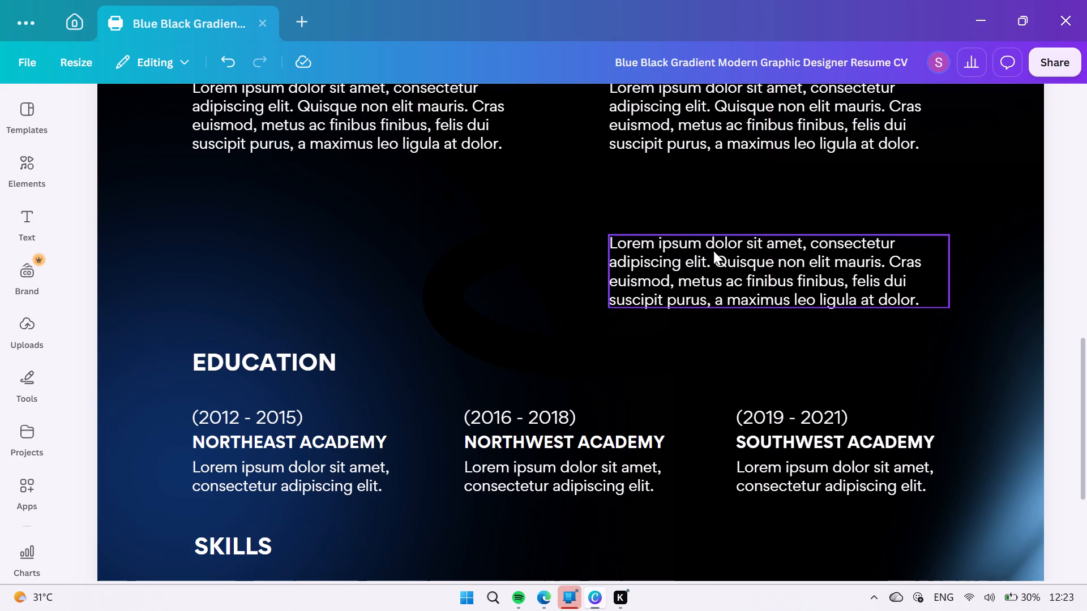
click(802, 205)
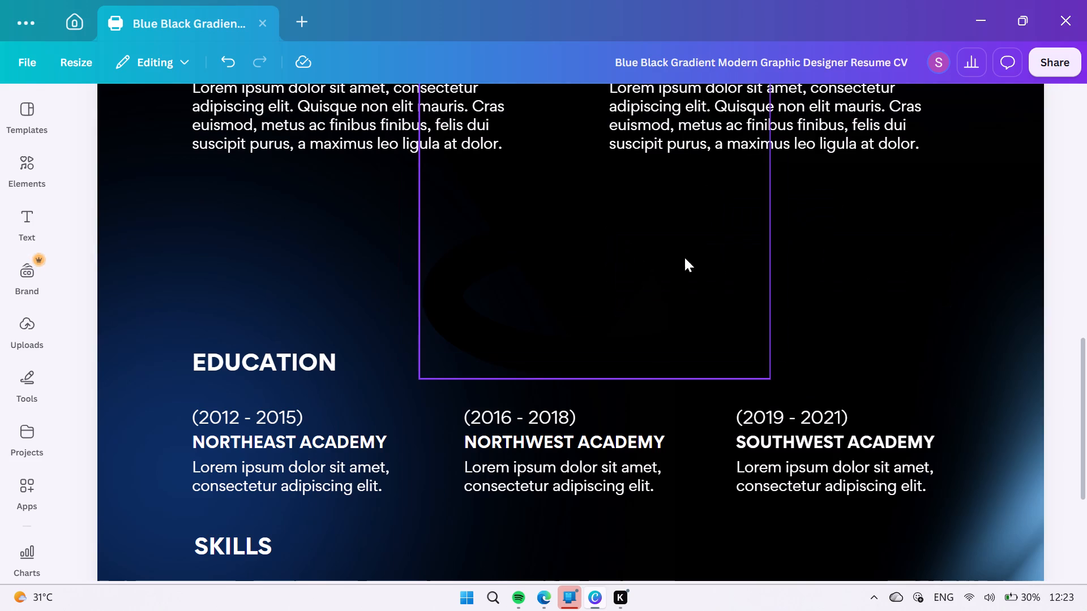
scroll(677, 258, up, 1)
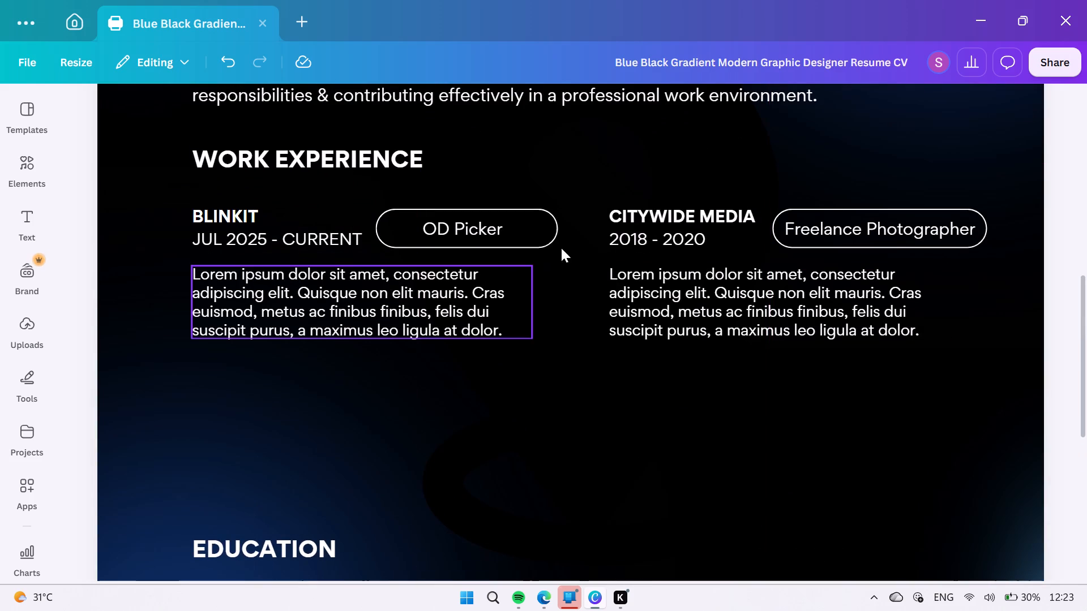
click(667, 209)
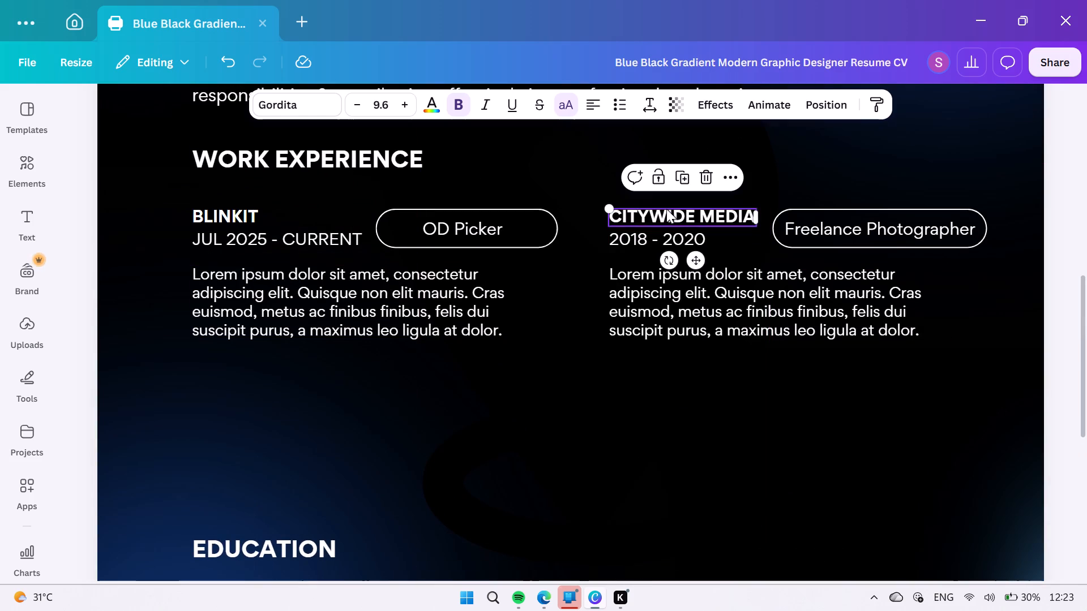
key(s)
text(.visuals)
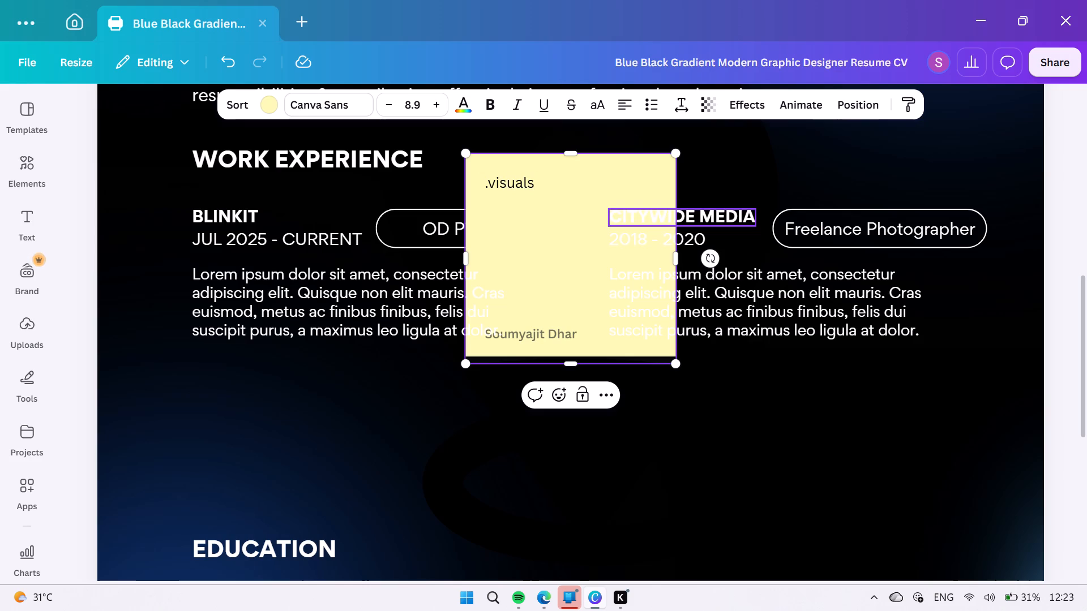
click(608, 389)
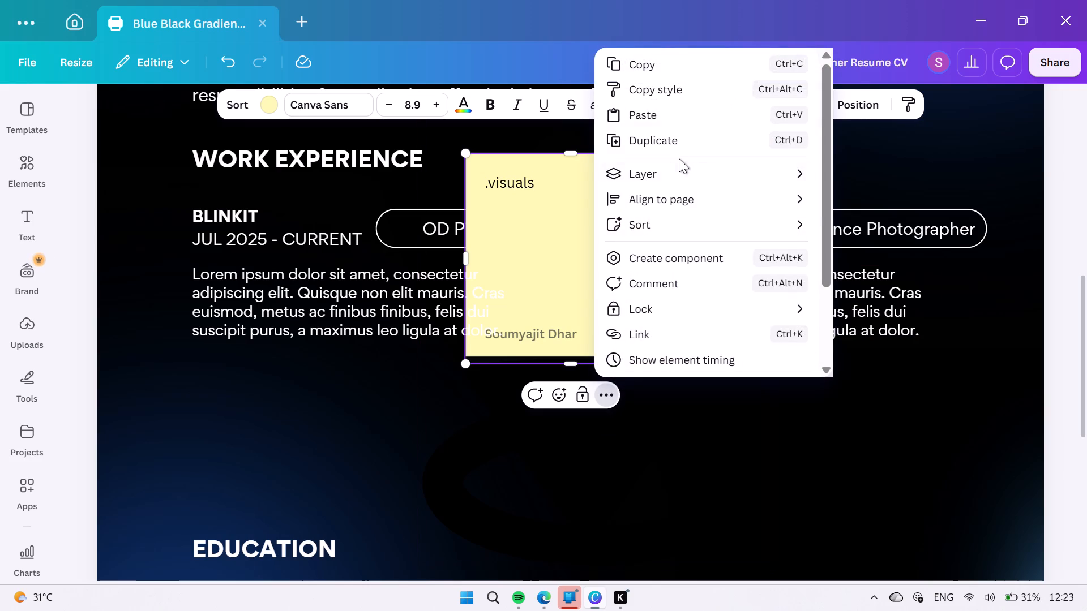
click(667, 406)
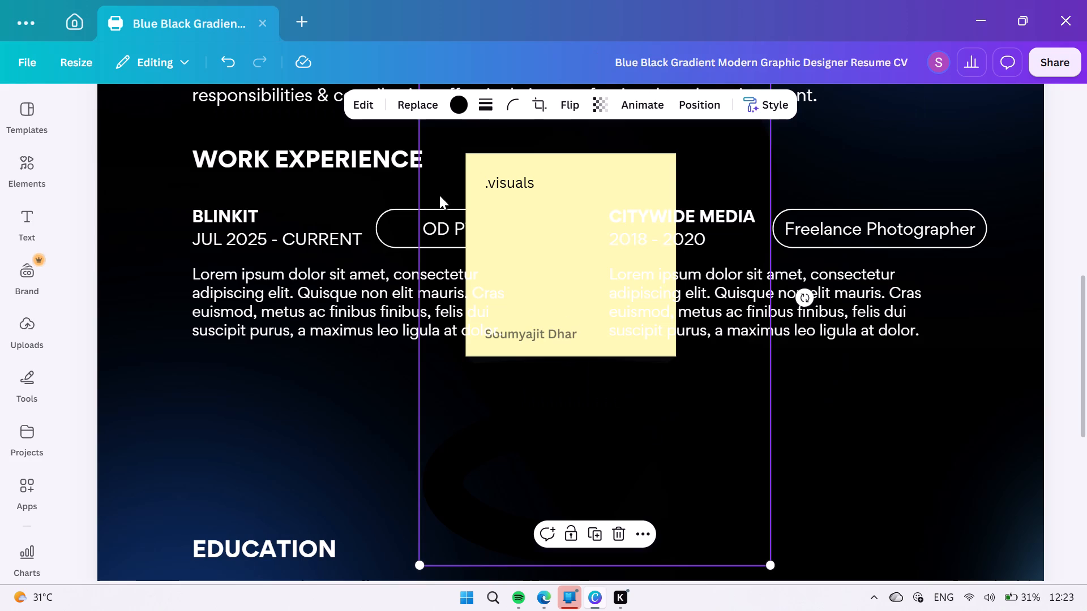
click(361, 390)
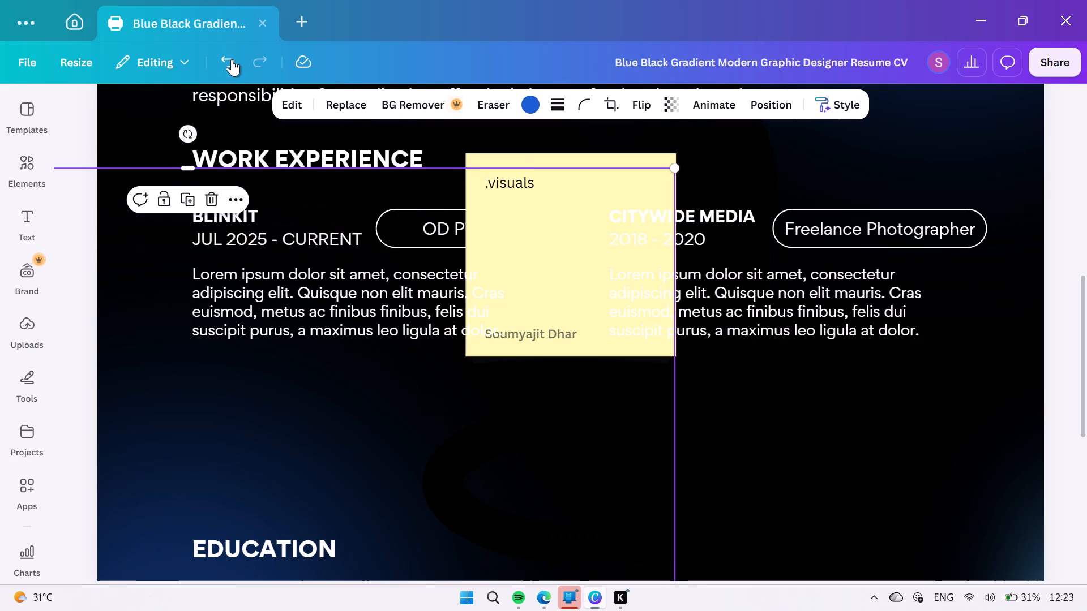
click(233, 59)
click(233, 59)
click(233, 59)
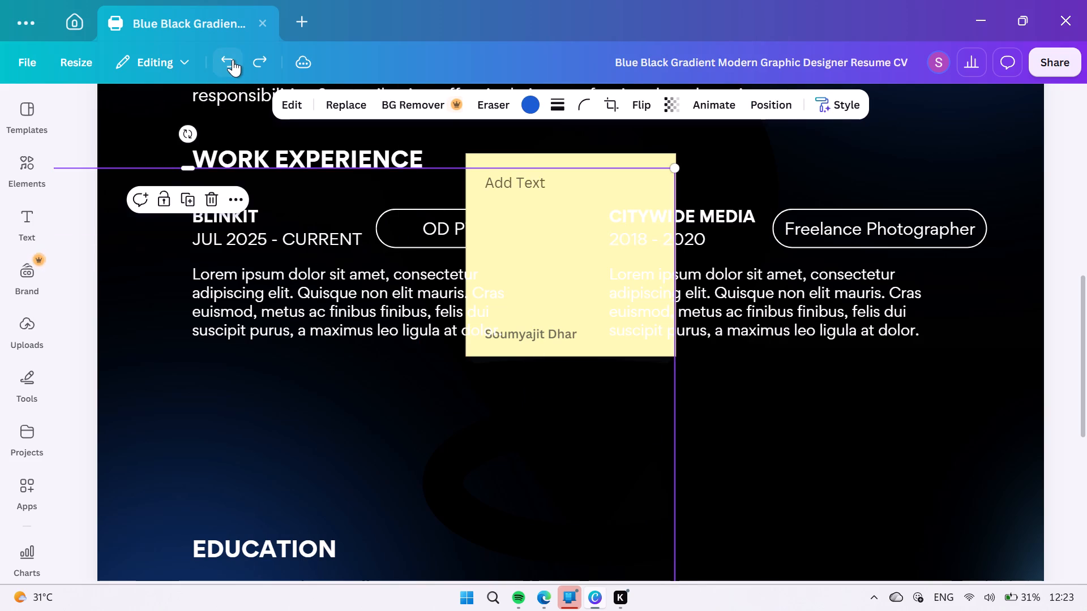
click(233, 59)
Replace the CITYWIDE MEDIA company name with S.VISUALS.
click(631, 213)
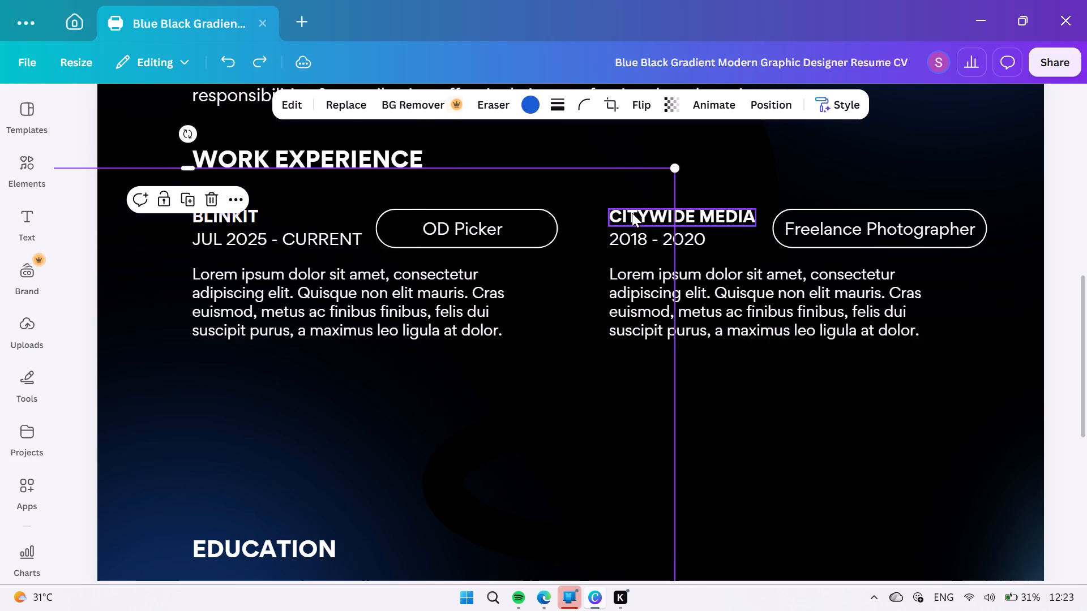
double_click(632, 213)
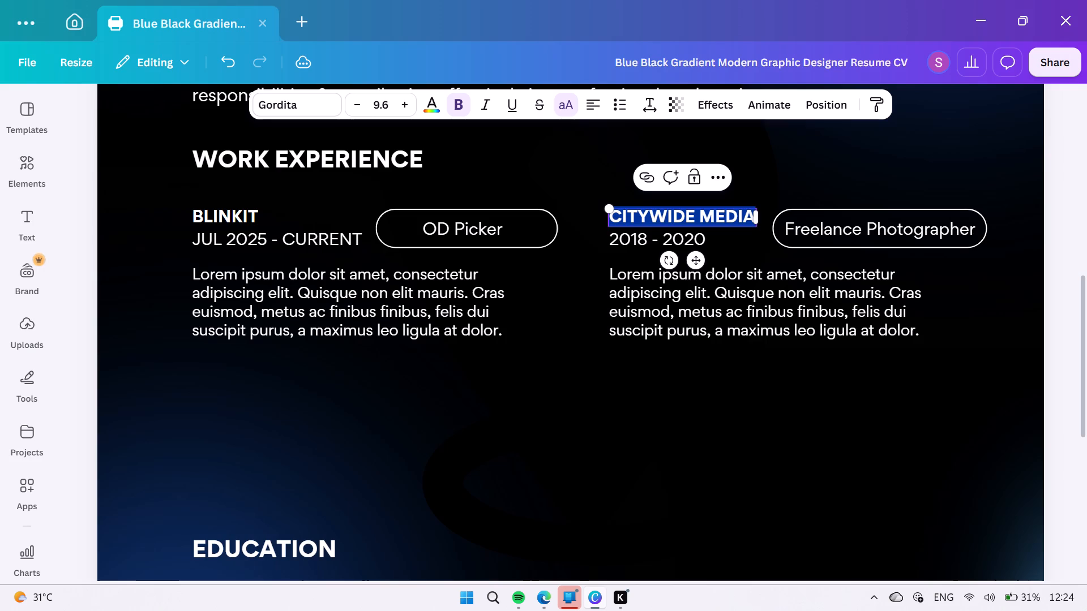
text(s.)
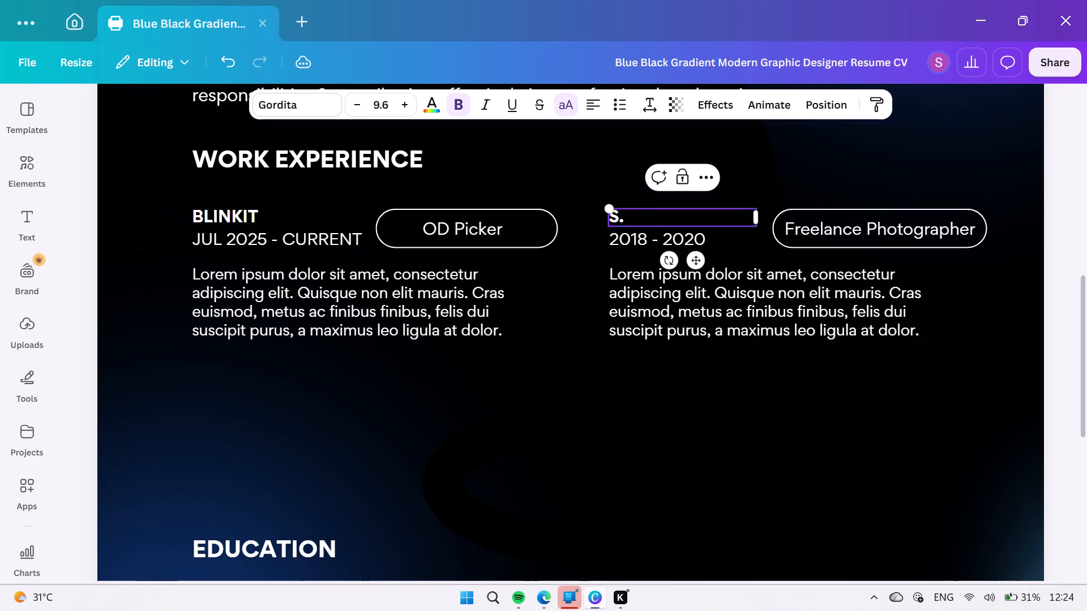
text(vi)
text(suals)
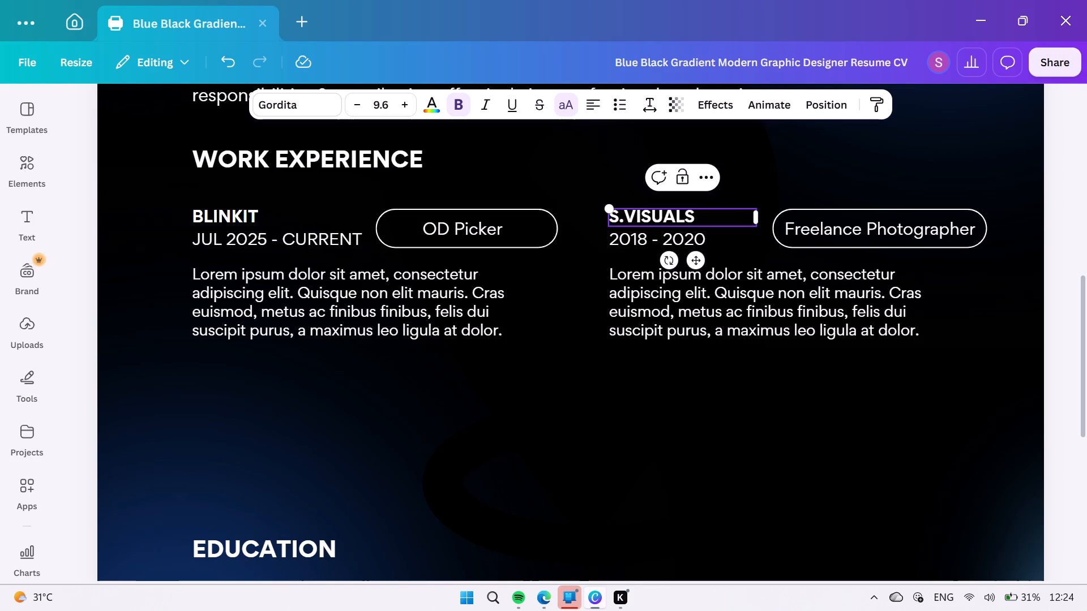
Change the date under S.VISUALS to 2025 - PRESENT.
click(646, 240)
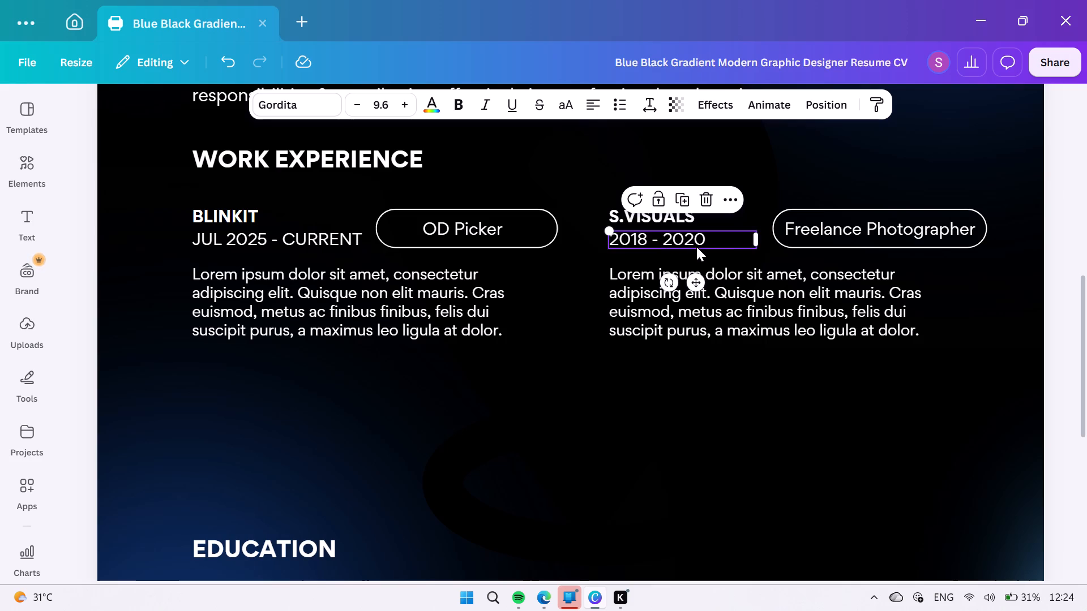
click(714, 235)
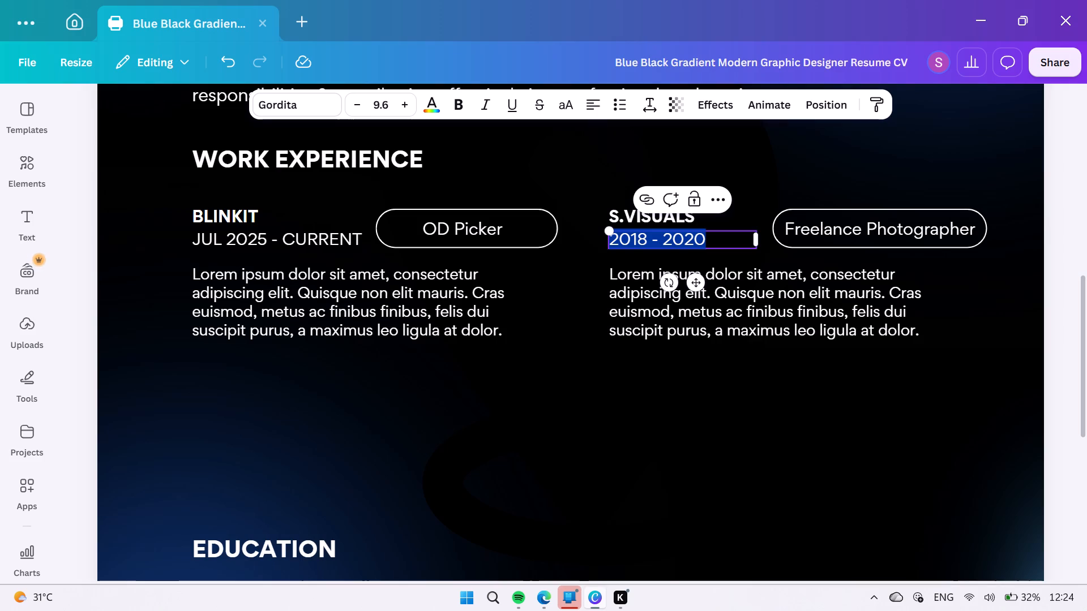
key(o)
text(ct)
key(BackSpace)
key(BackSpace)
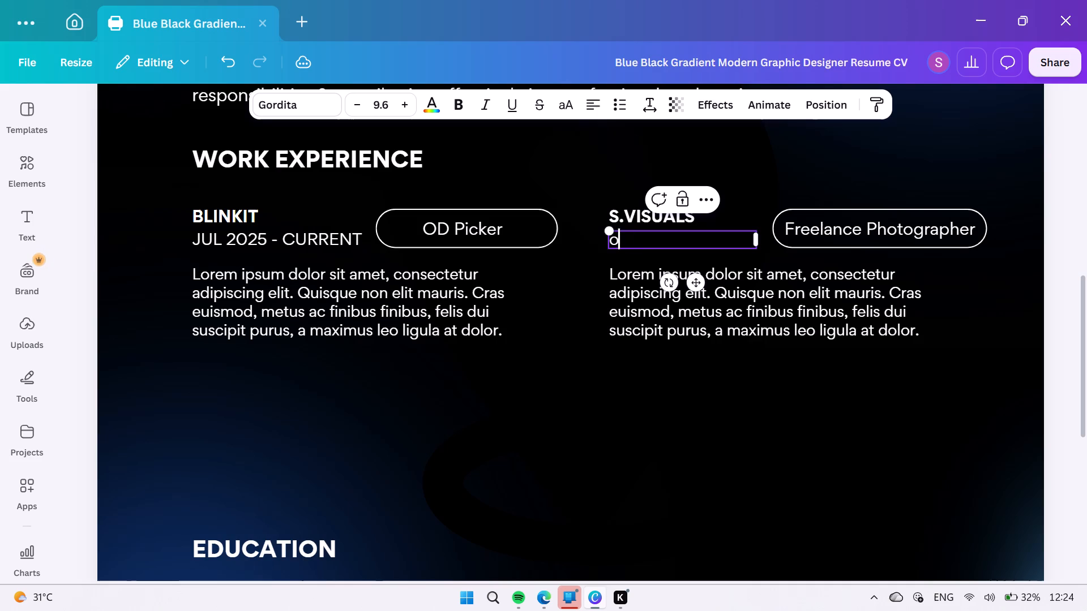
key(BackSpace)
key(2)
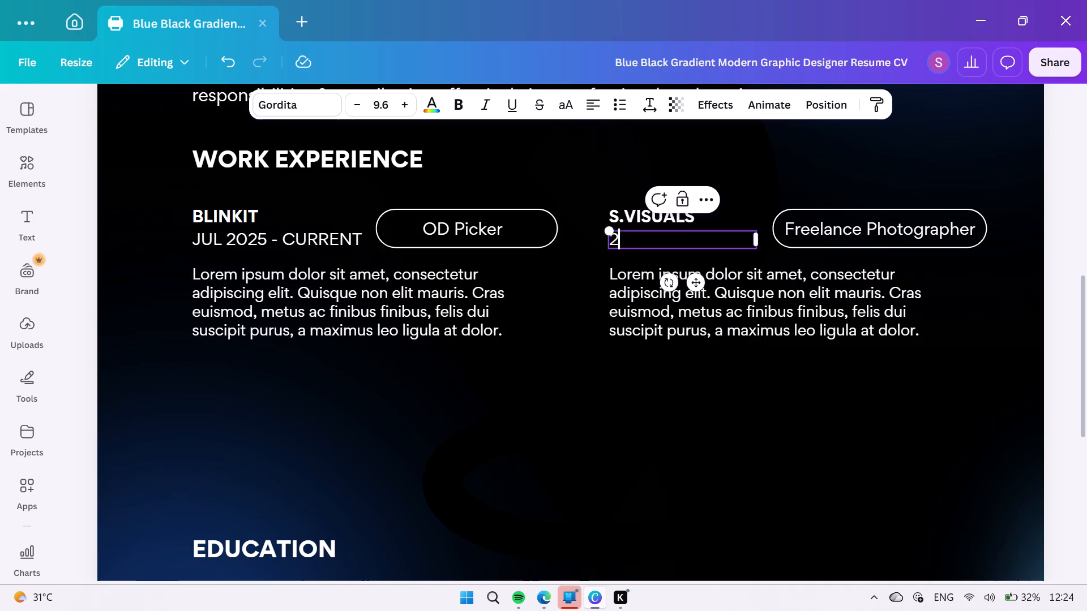
text(02)
key(5)
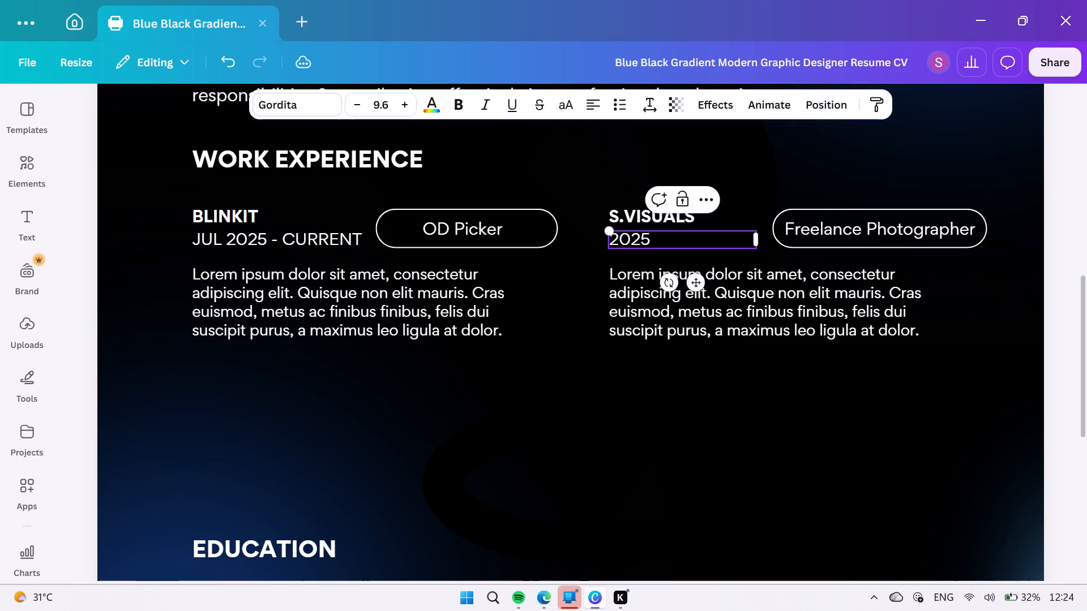
key(space)
text(-)
key(space)
text(NOW)
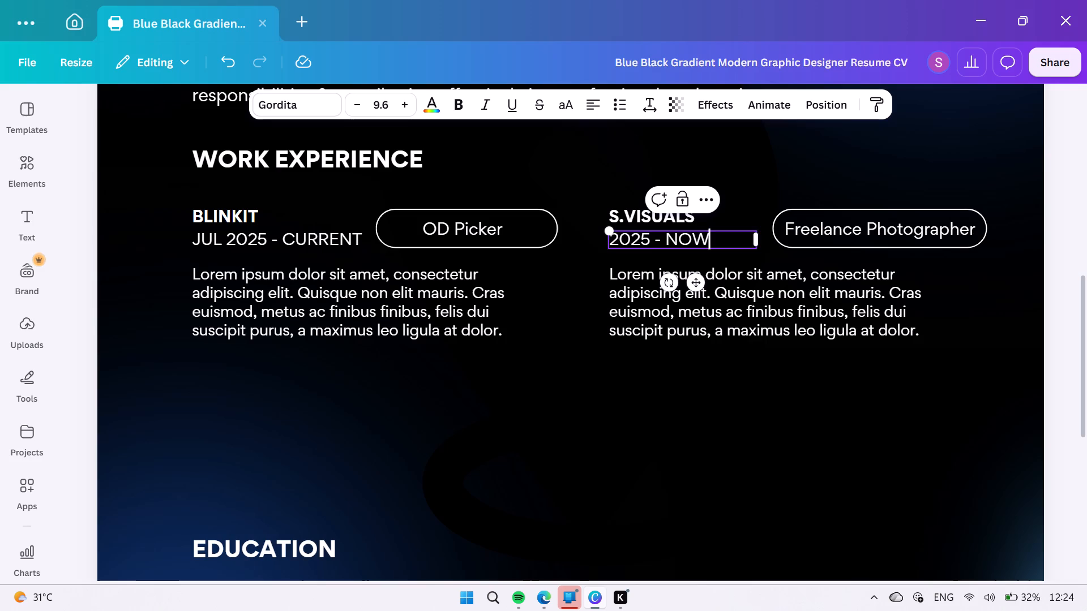
key(BackSpace)
key(BackSpace)
key(BackSpace)
text(PRESENT)
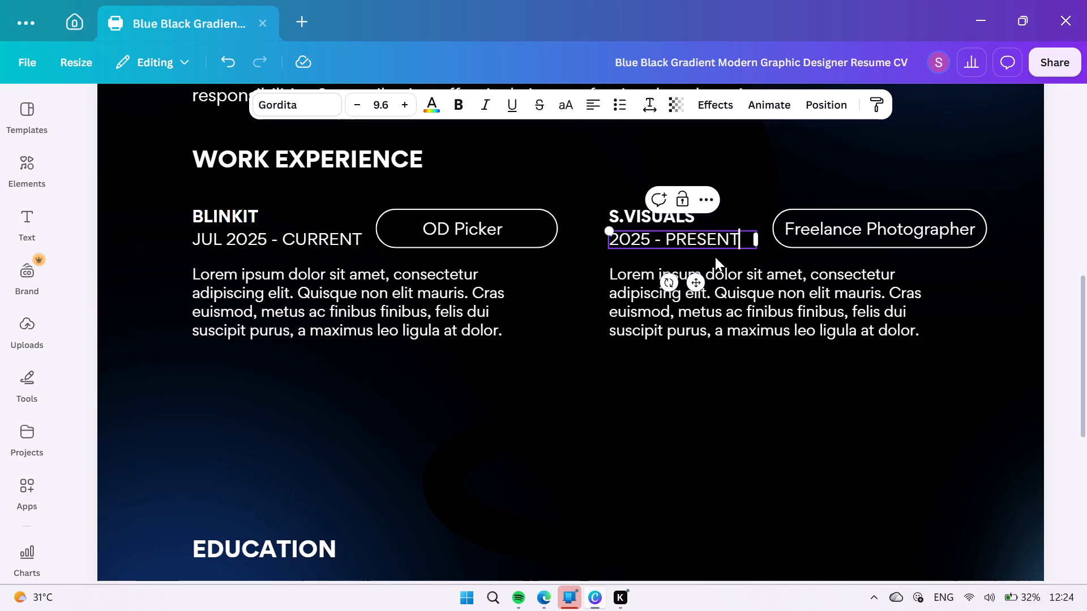
click(754, 410)
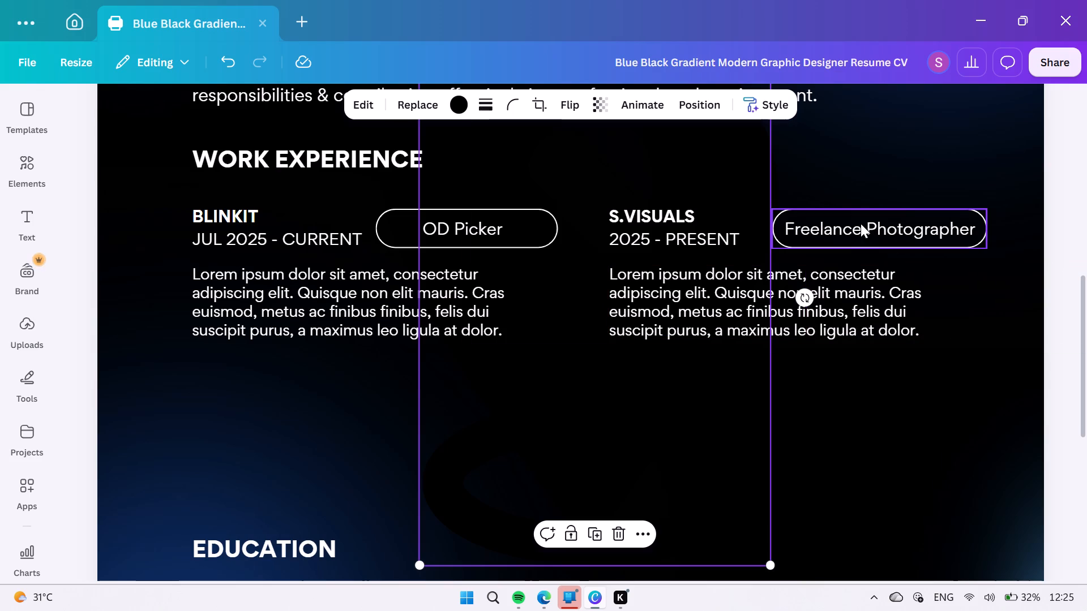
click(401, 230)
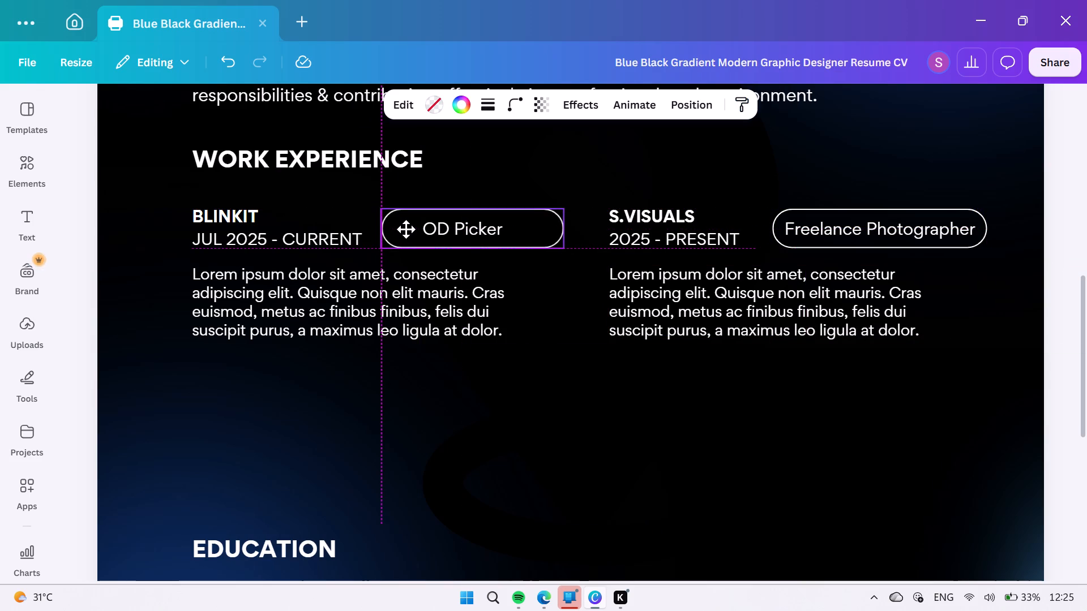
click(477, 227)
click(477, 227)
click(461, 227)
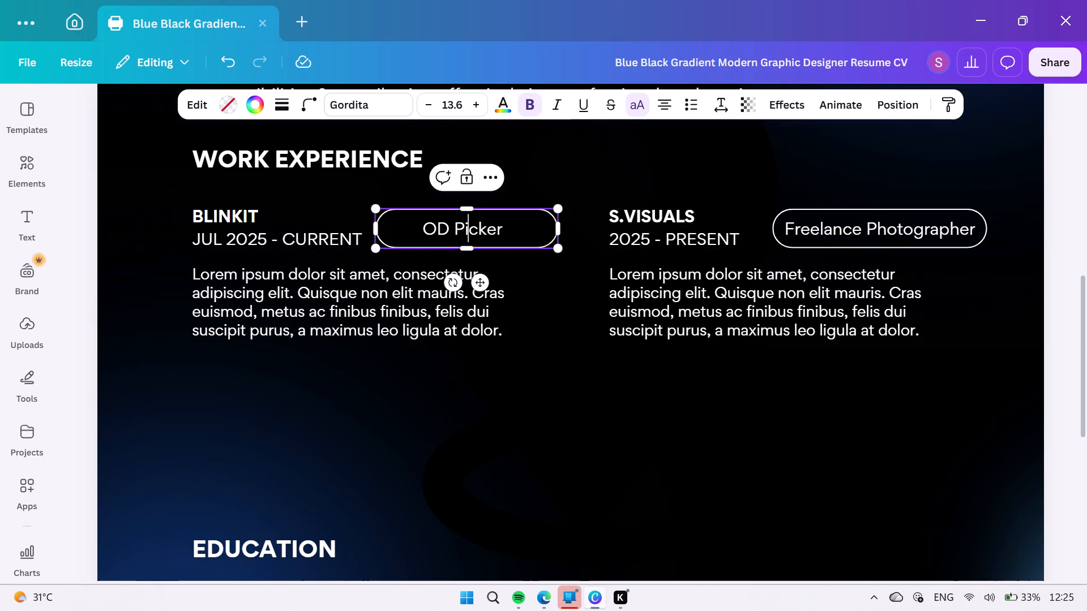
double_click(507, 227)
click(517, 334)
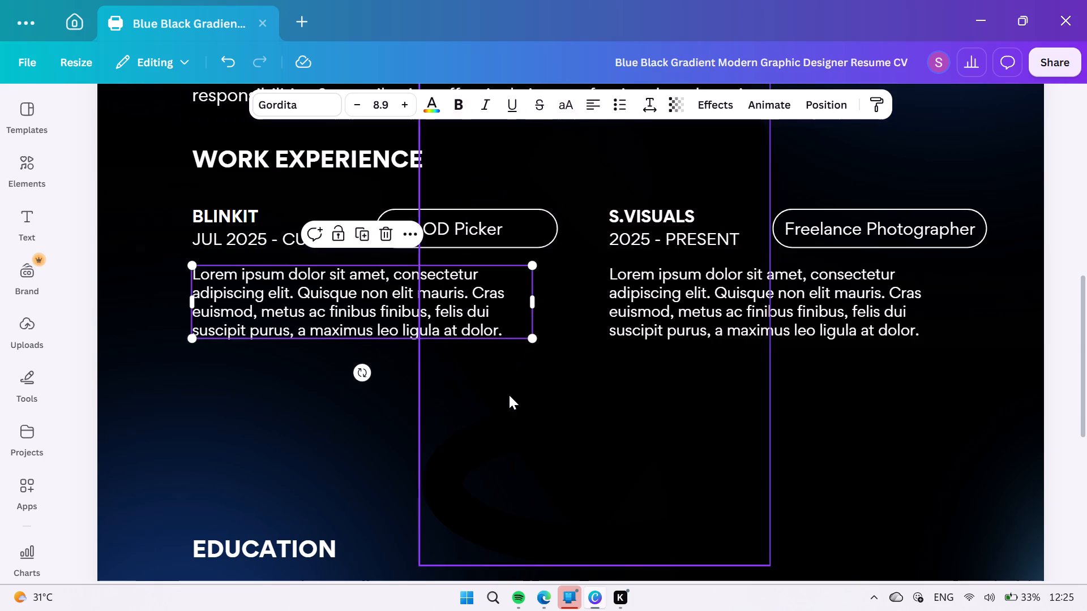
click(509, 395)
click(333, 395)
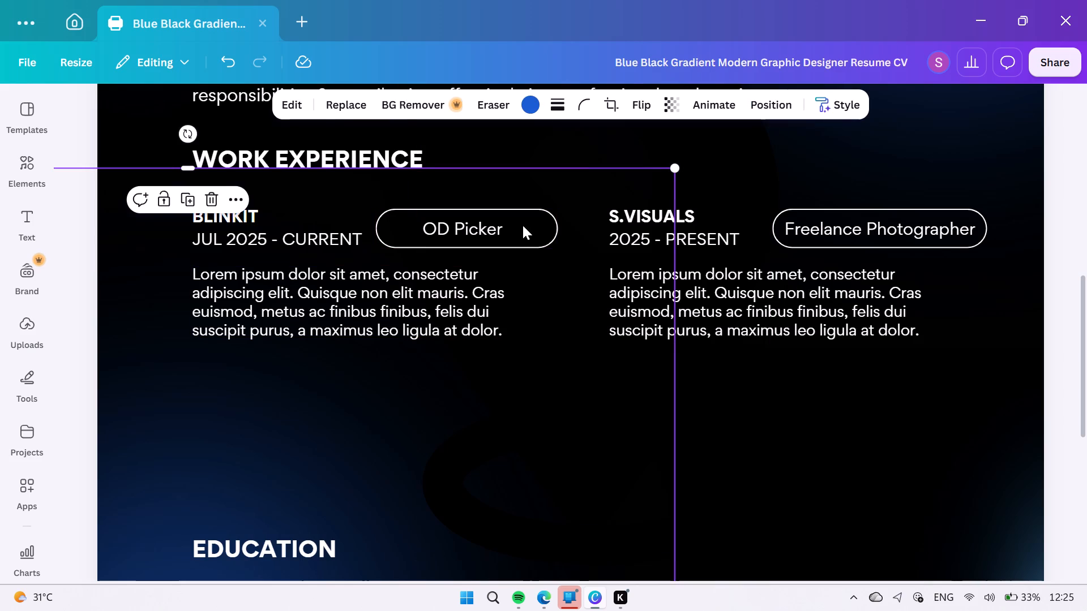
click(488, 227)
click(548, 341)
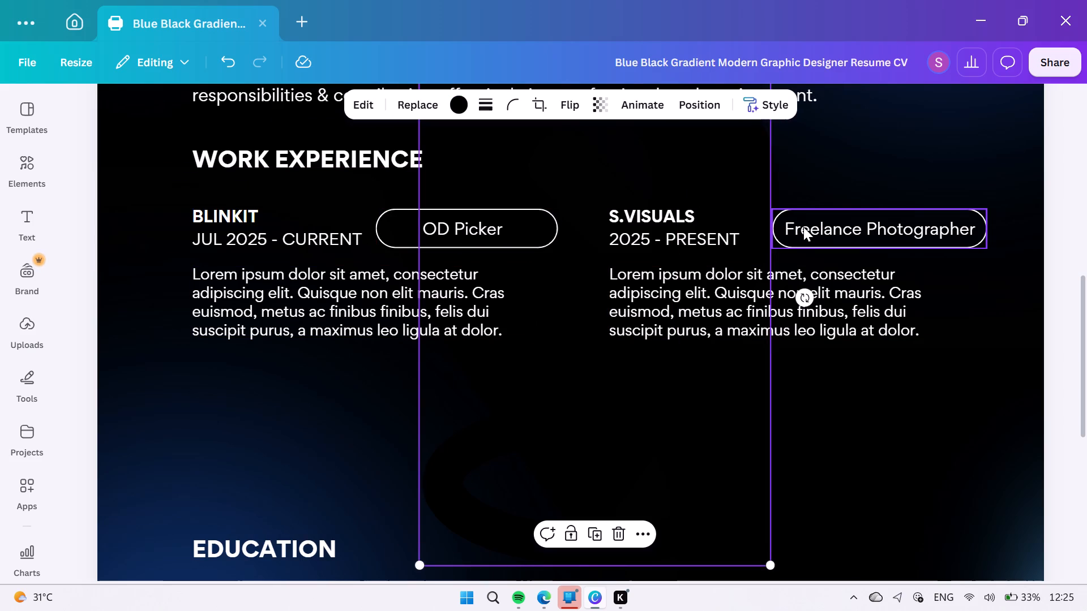
Clear the Lorem ipsum placeholder text from the description box under the BLINKIT entry, keeping the box open for editing.
double_click(455, 307)
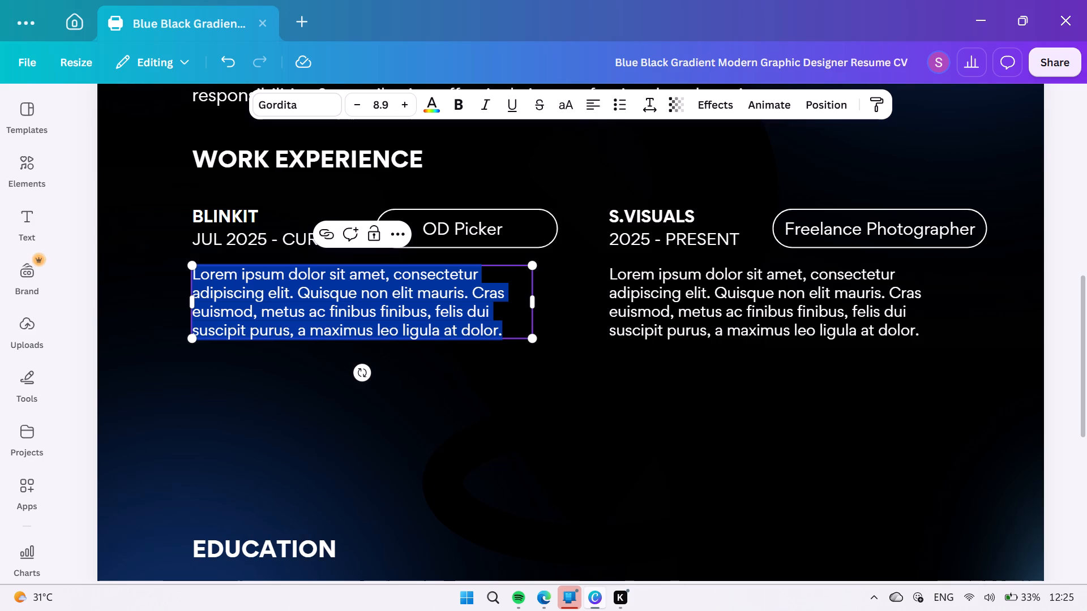
key(shift+asterisk)
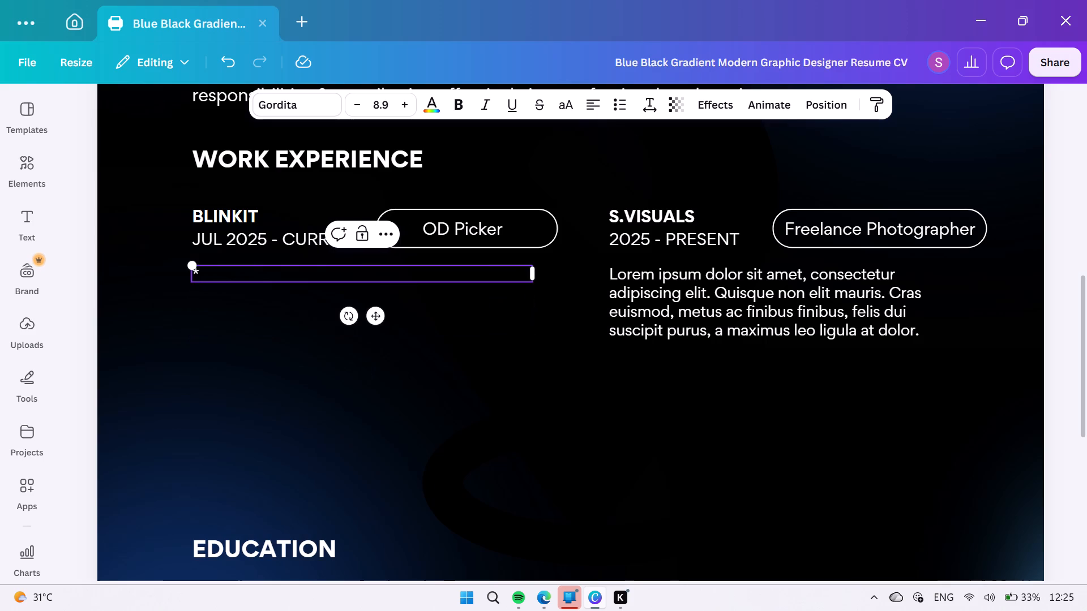
key(BackSpace)
key(period)
key(BackSpace)
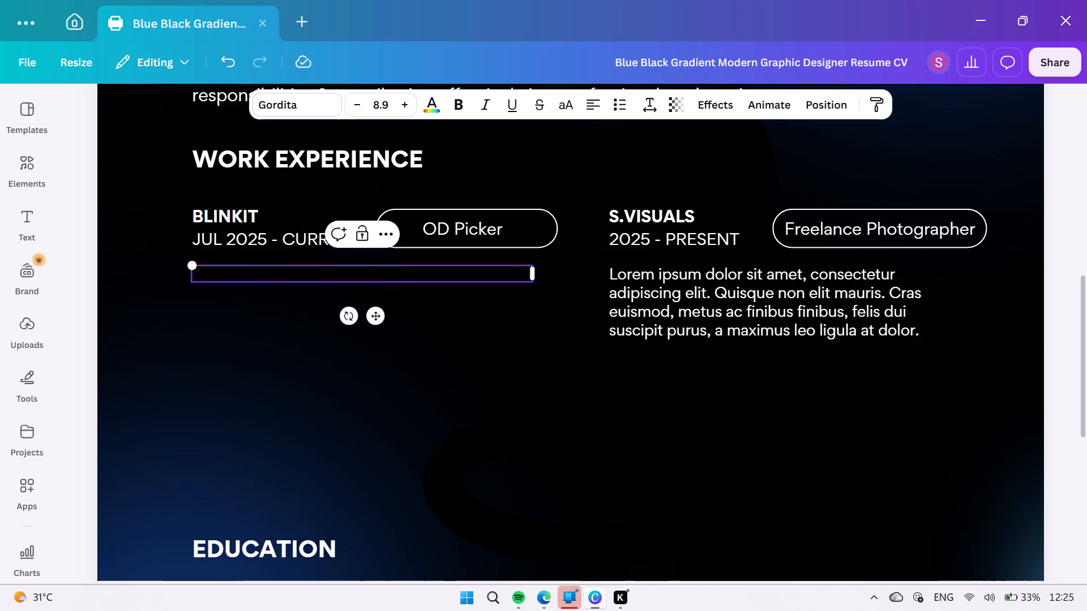